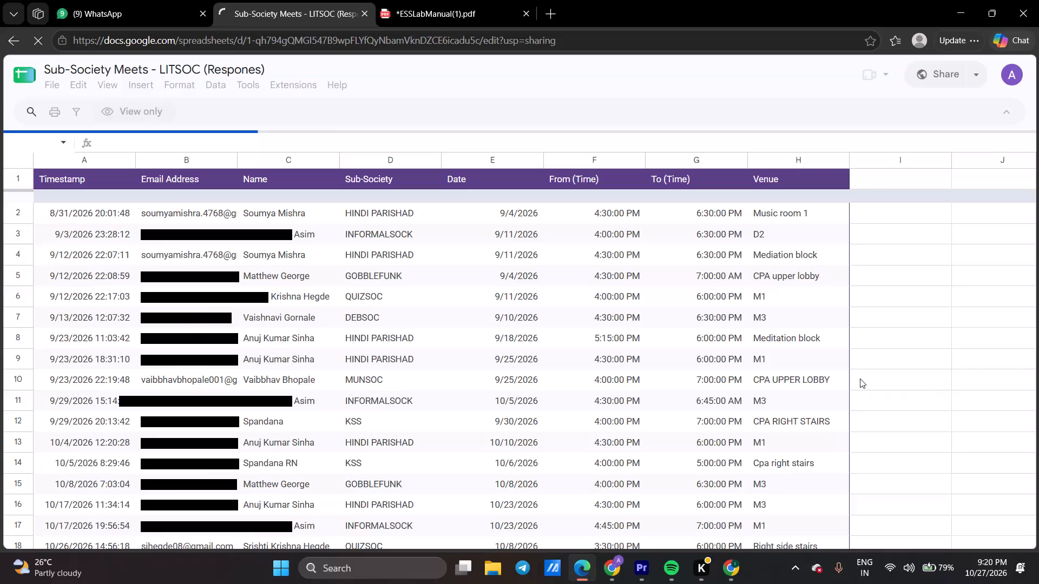
Take a rectangular screen snip of the last two INFORMALSOCK entries, rows 21 and 22, in the form responses sheet.
scroll(888, 387, "down", 3)
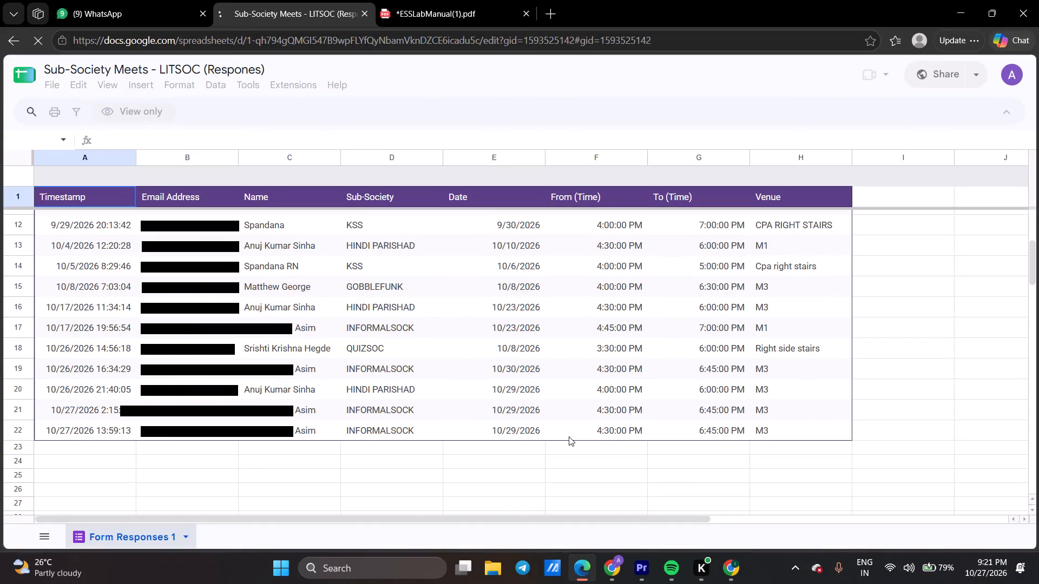
scroll(569, 436, "down", 1)
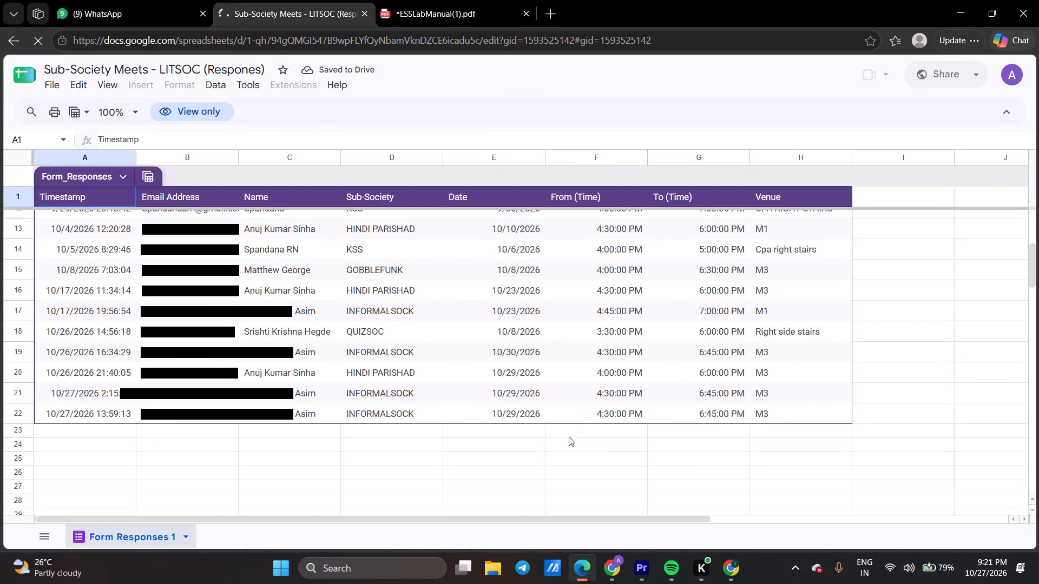
scroll(569, 436, "down", 1)
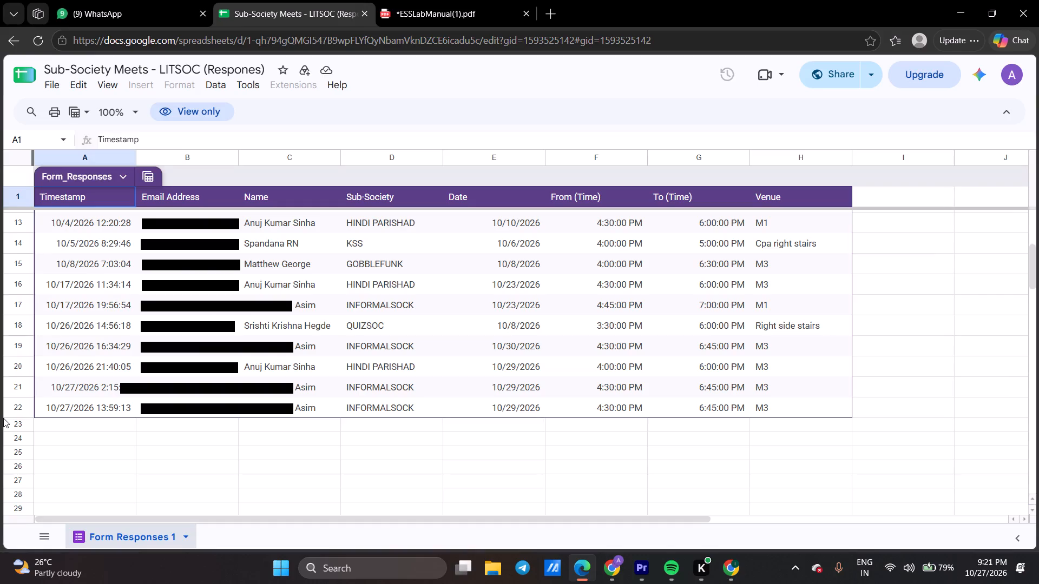
key("shift+super+s")
left_click(38, 376)
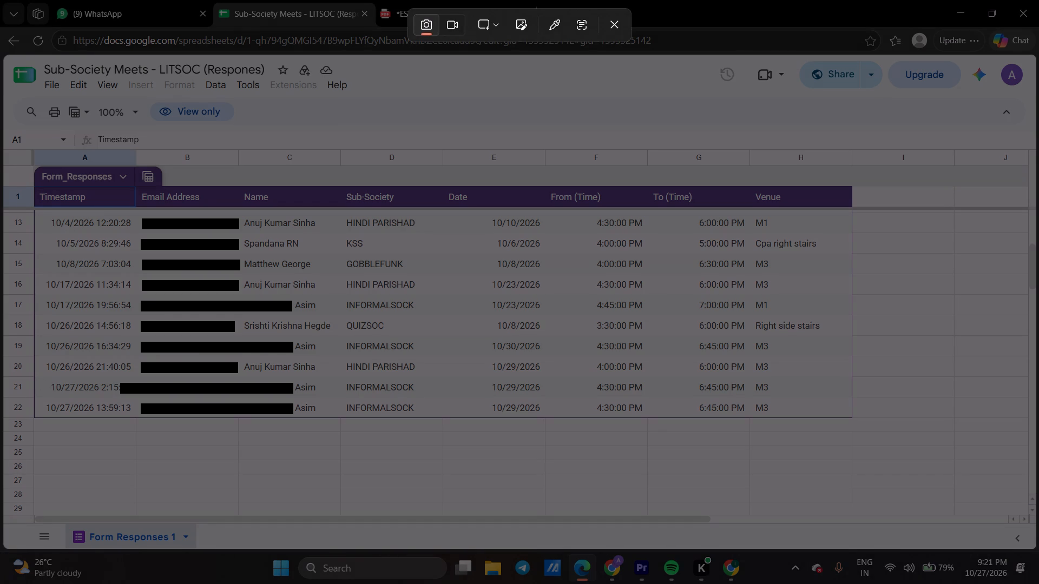
left_click_drag(34, 375, 35, 394)
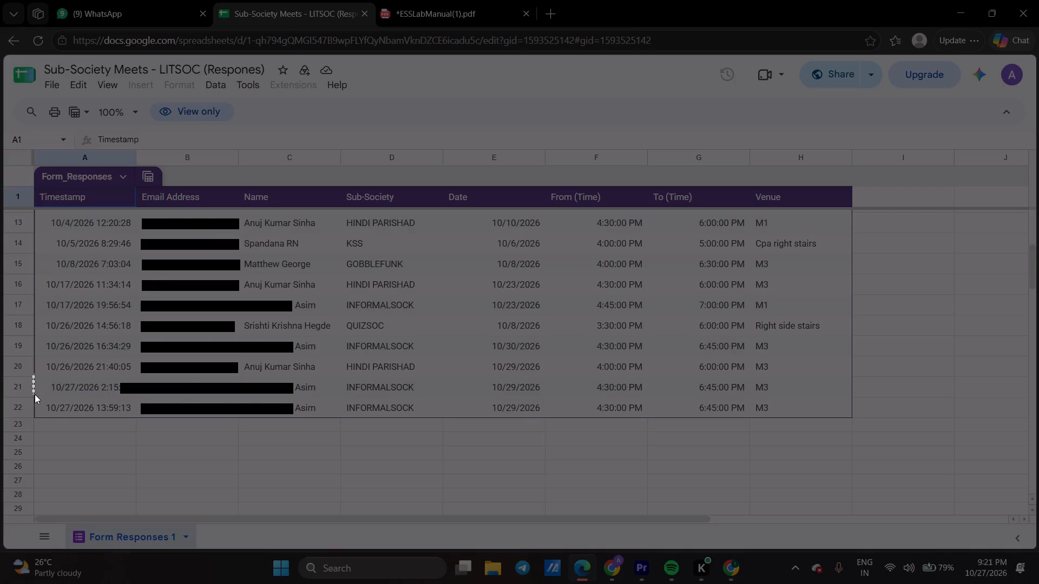
left_click_drag(35, 394, 717, 420)
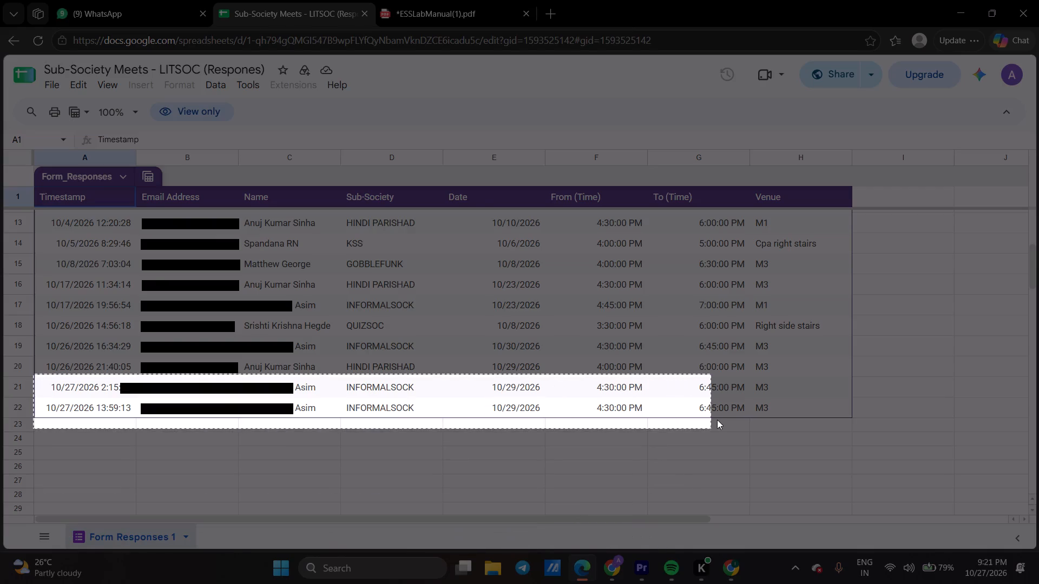
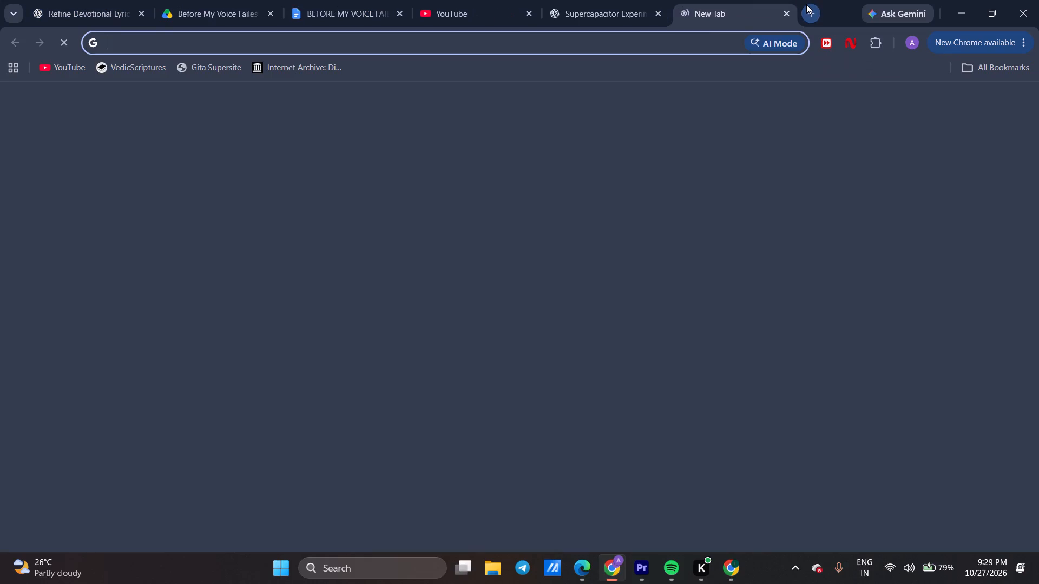
Enter "gm" in the new tab's address bar to look up Gmail.
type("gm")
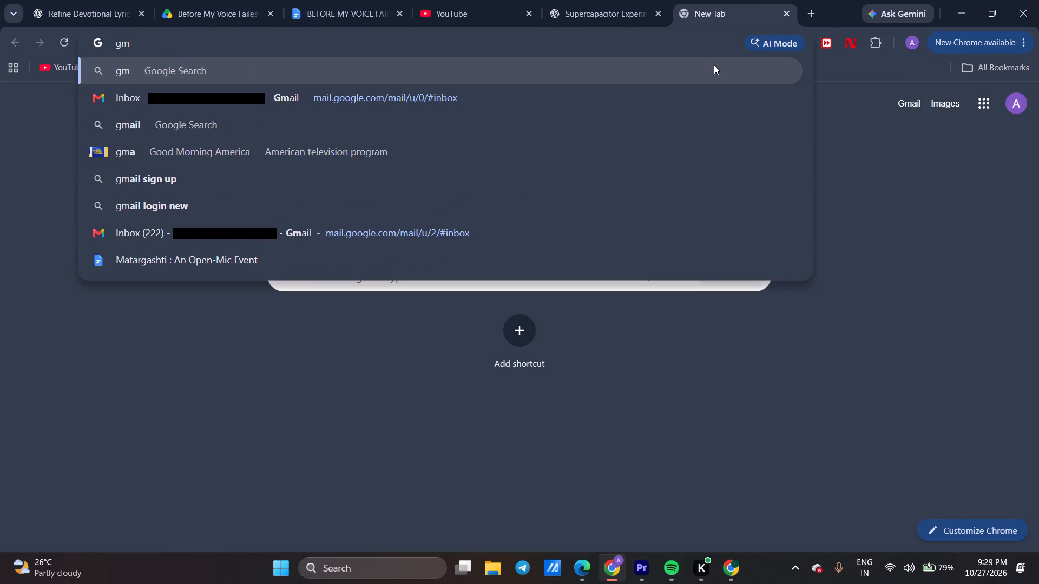
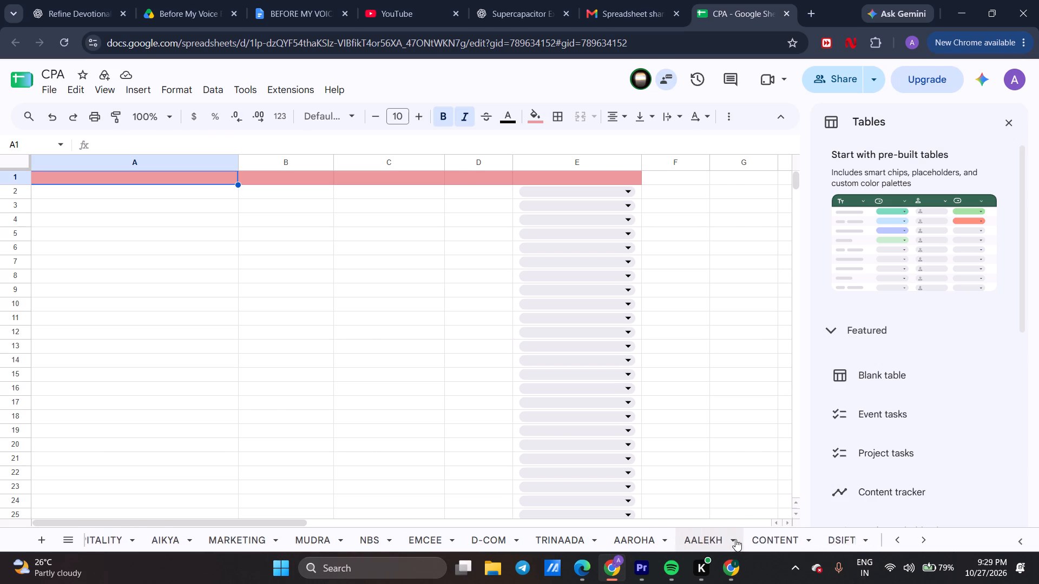
Examine the DSIFT and AIKYA sheets of the CPA spreadsheet, checking how the member lists are filled in.
scroll(735, 539, "left", 4)
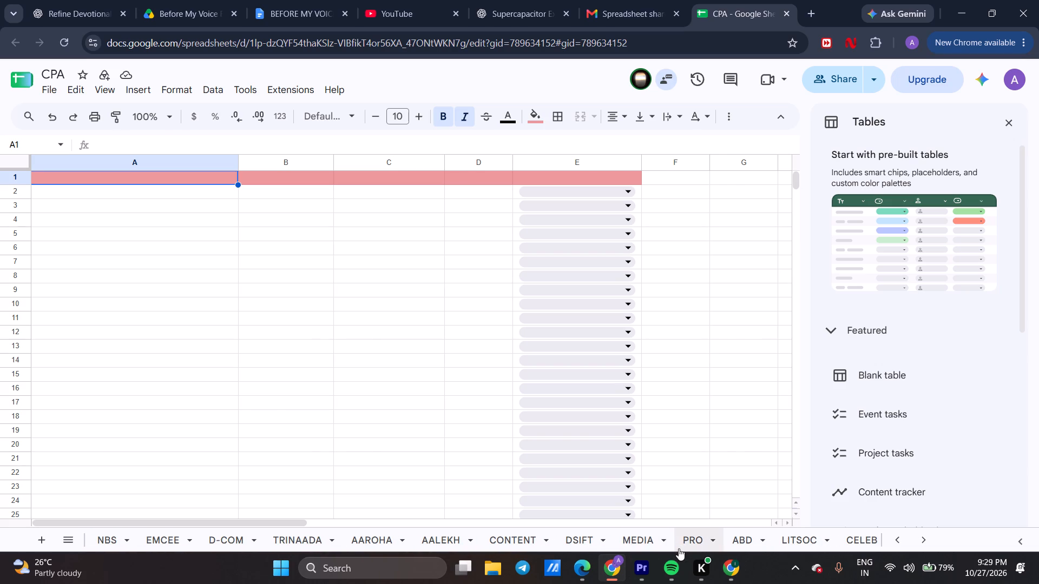
left_click(565, 542)
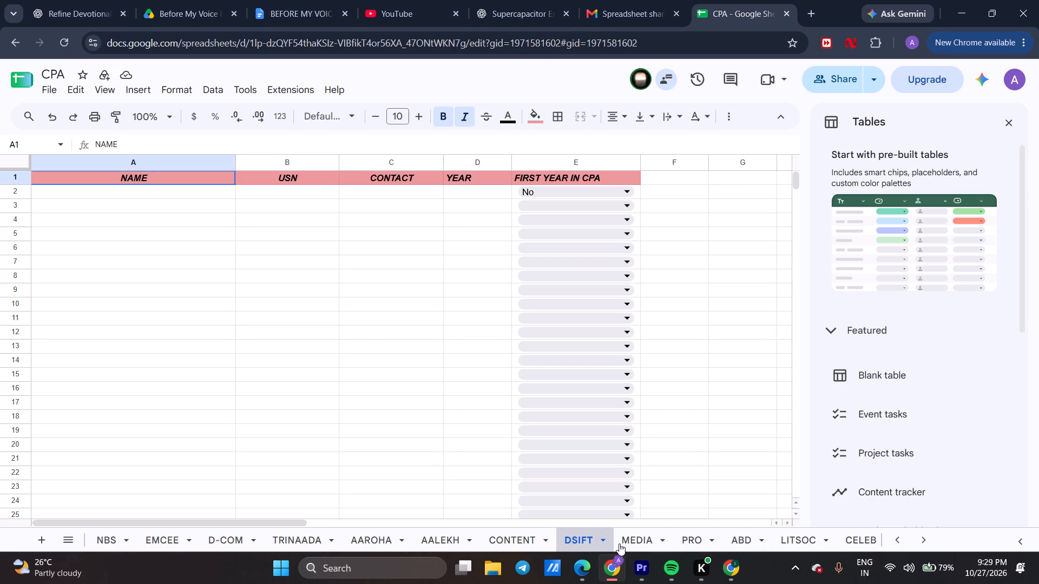
scroll(635, 542, "left", 2)
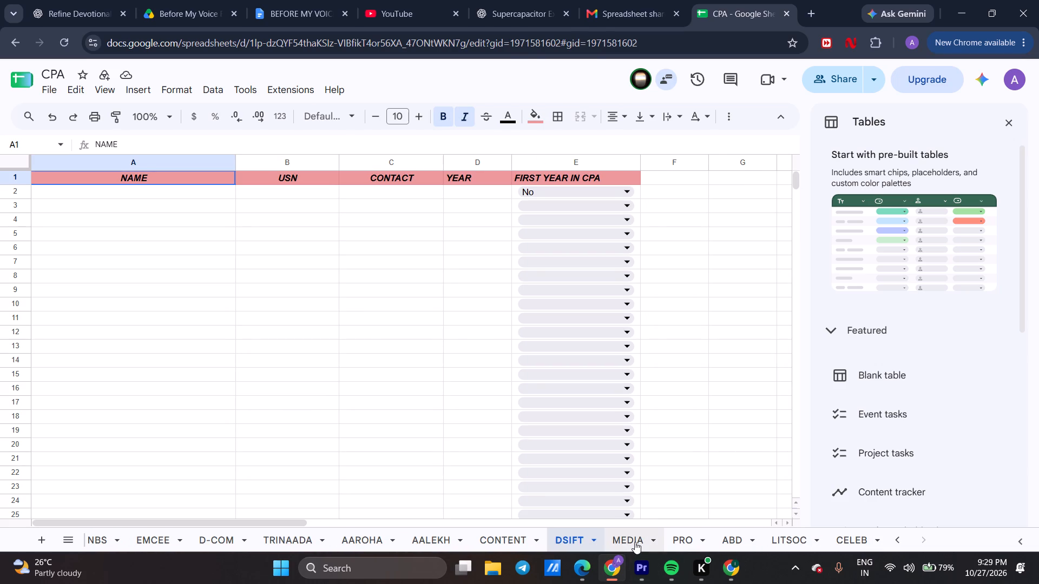
scroll(635, 542, "right", 2)
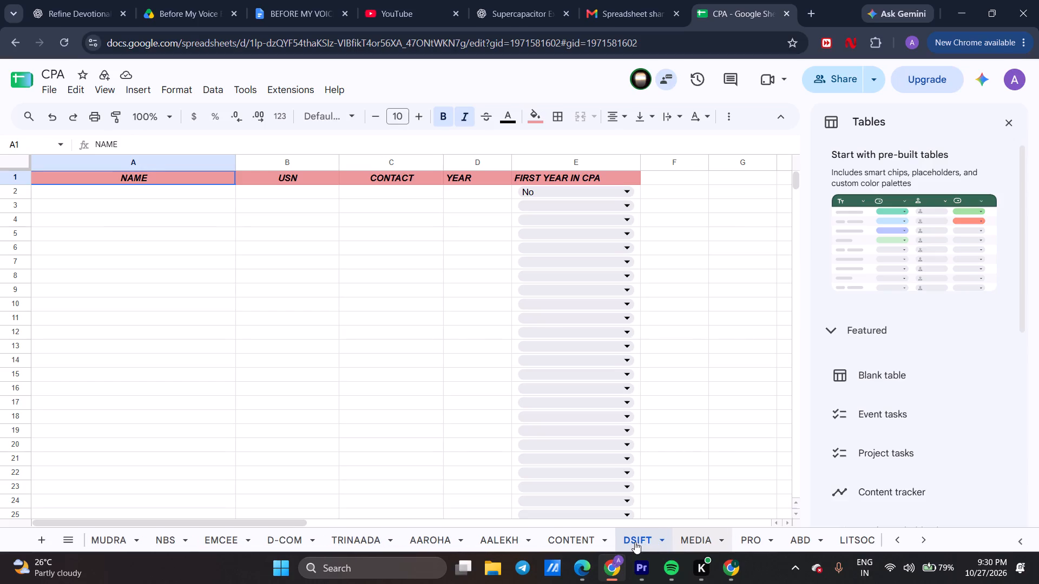
scroll(635, 542, "right", 3)
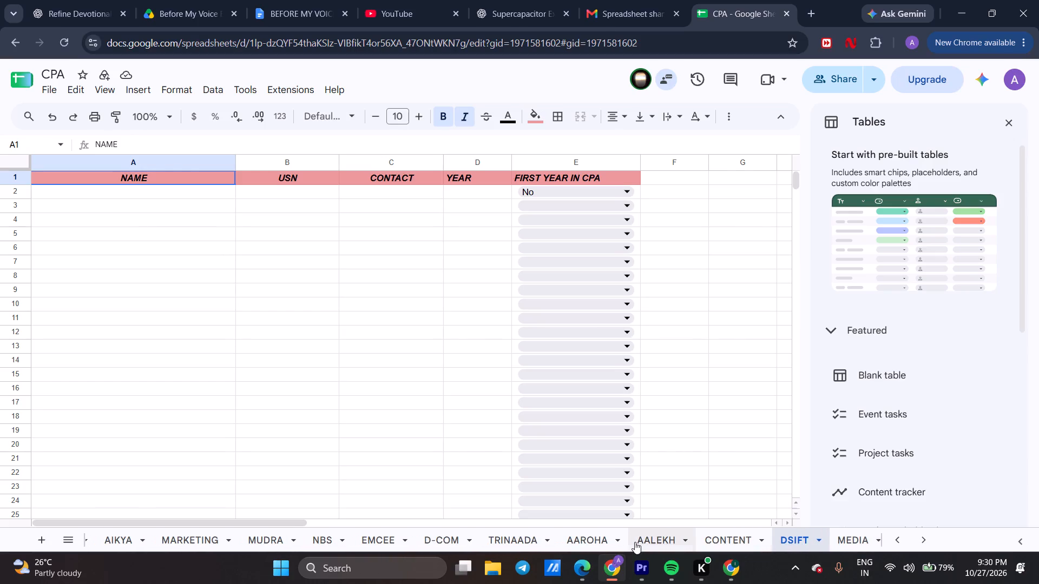
scroll(635, 542, "right", 4)
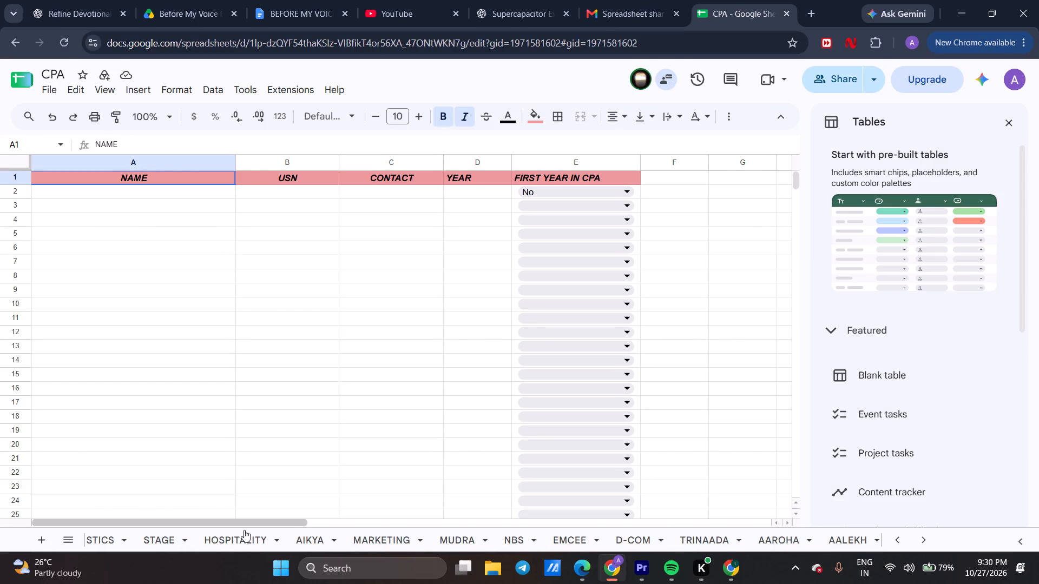
left_click(302, 538)
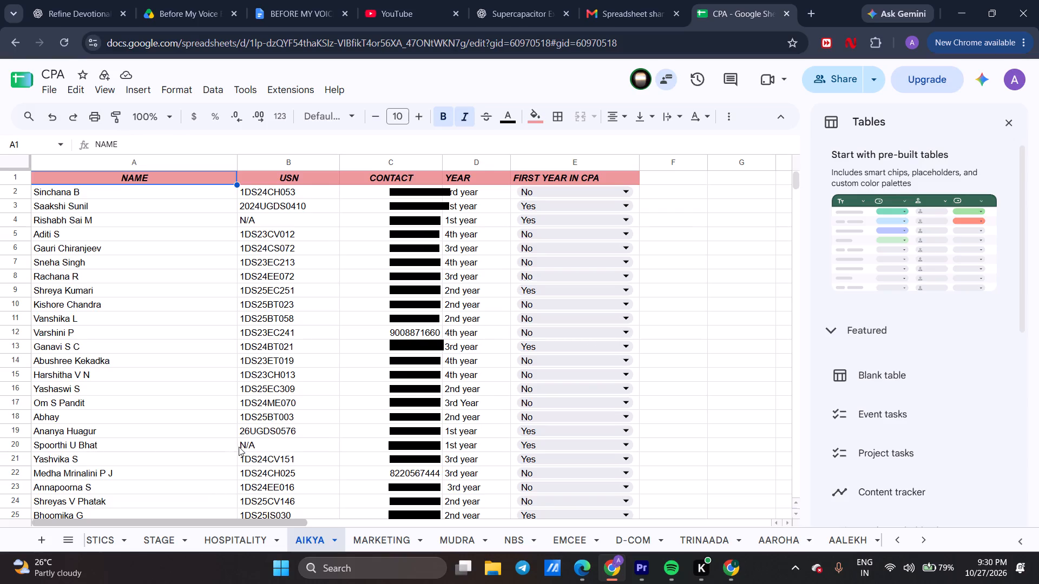
scroll(239, 447, "down", 1)
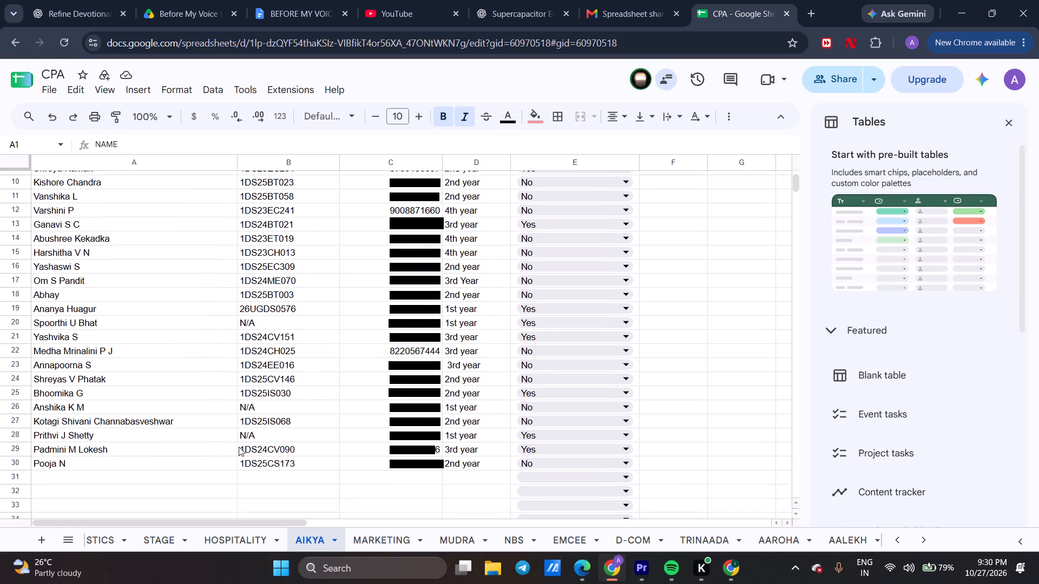
scroll(239, 447, "down", 1)
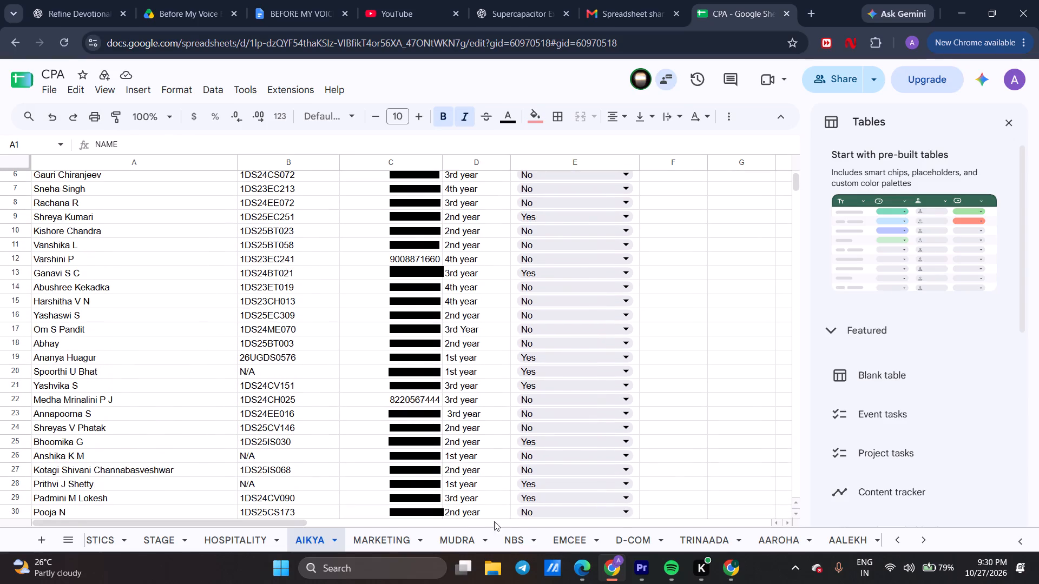
scroll(444, 395, "down", 8)
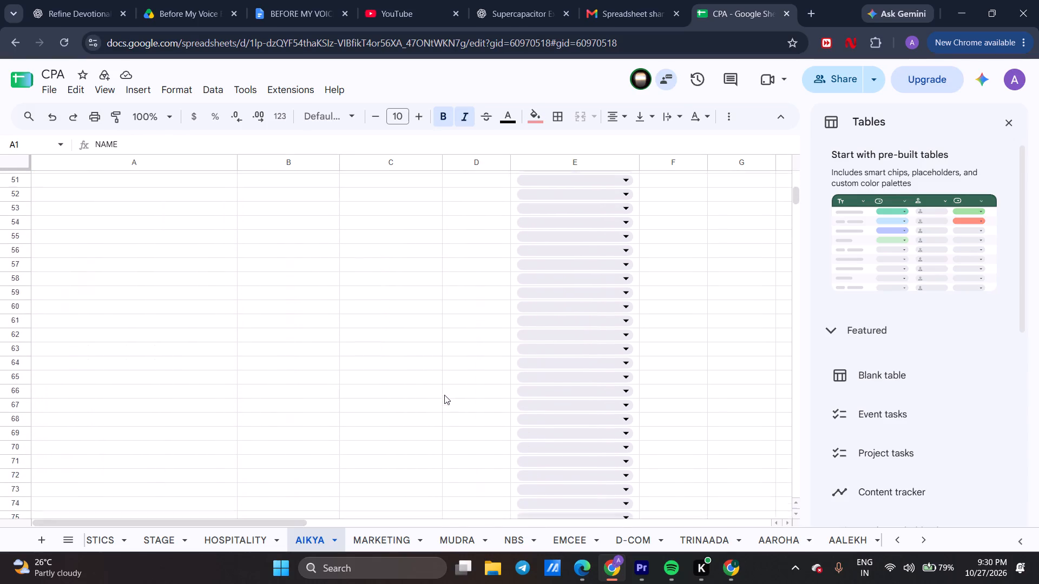
scroll(444, 395, "up", 8)
scroll(444, 395, "down", 1)
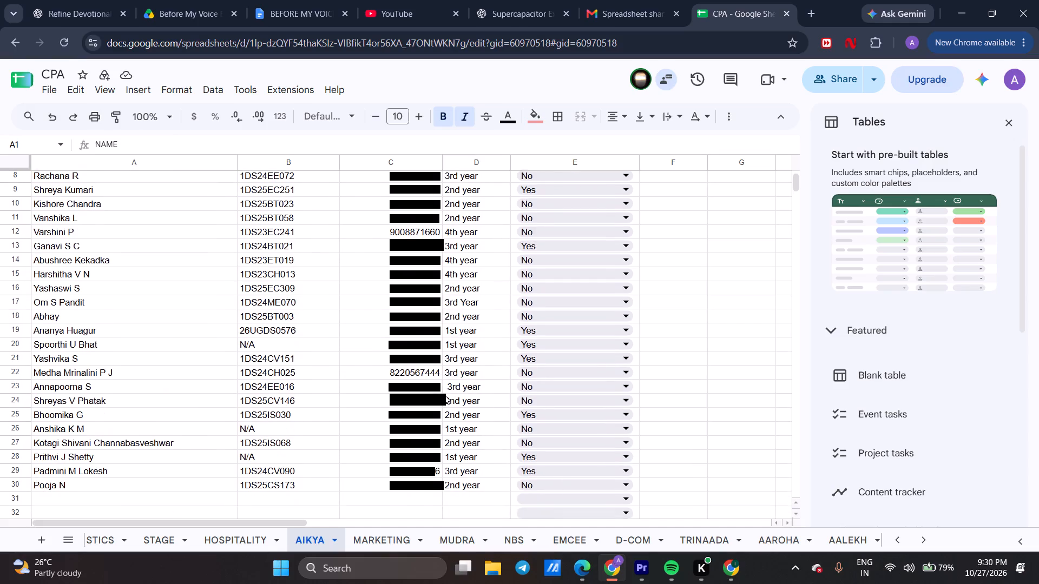
scroll(444, 395, "down", 1)
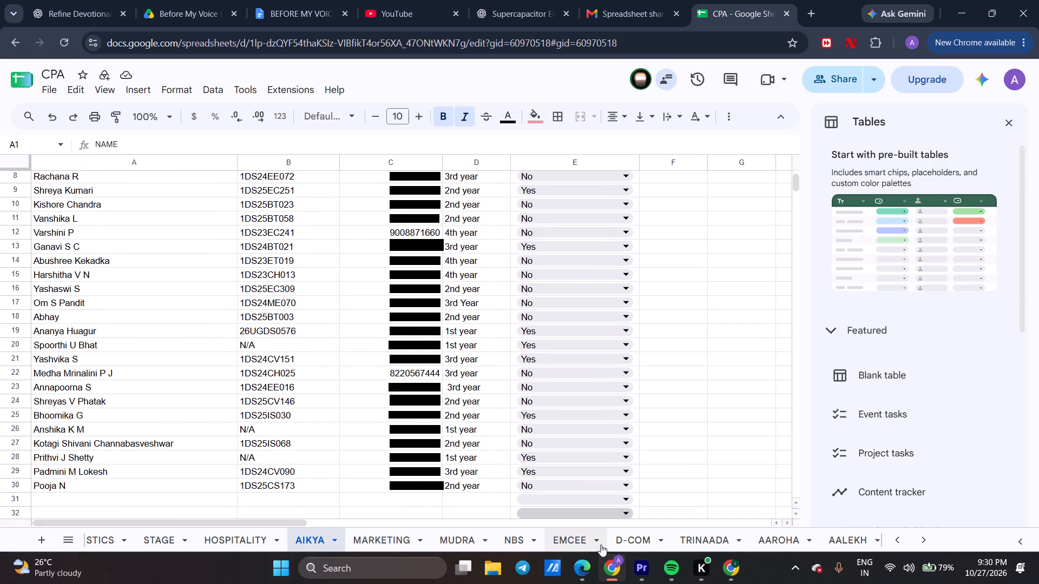
scroll(539, 416, "up", 1)
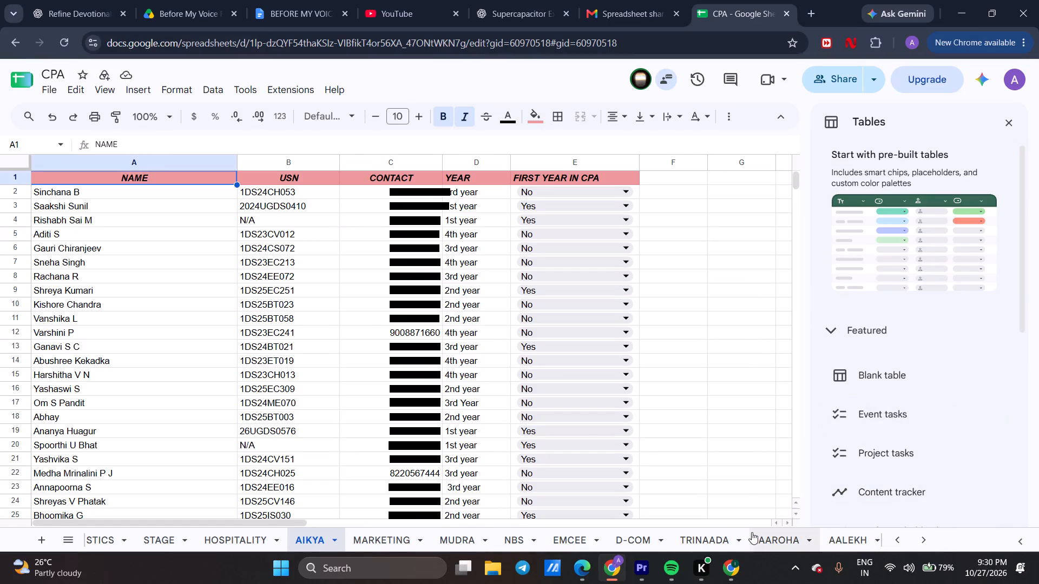
Open the LITSOC sheet of the CPA spreadsheet and go to the end of its member list.
scroll(751, 532, "left", 10)
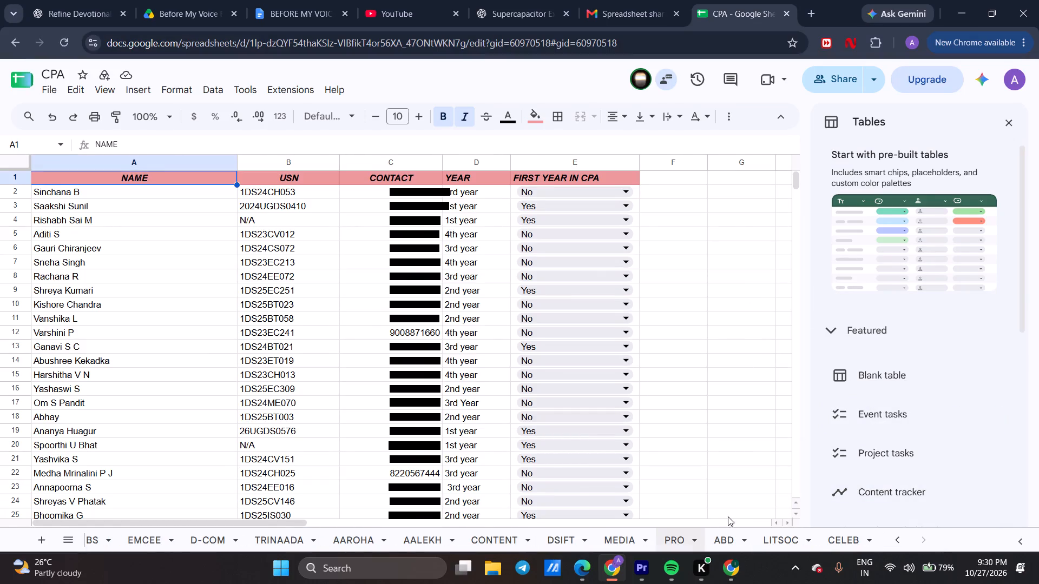
left_click(783, 532)
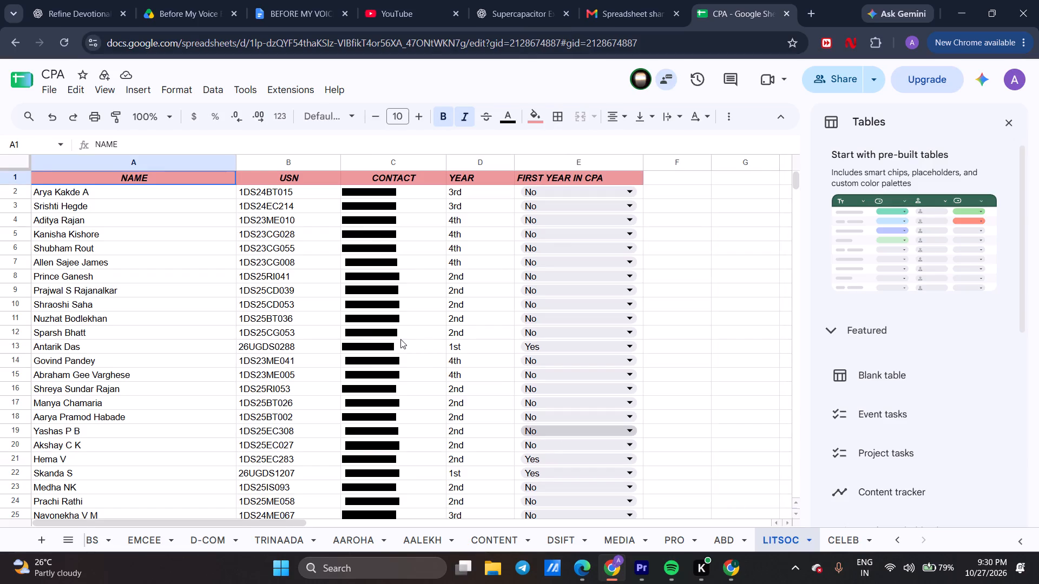
scroll(400, 339, "down", 5)
scroll(400, 339, "right", 2)
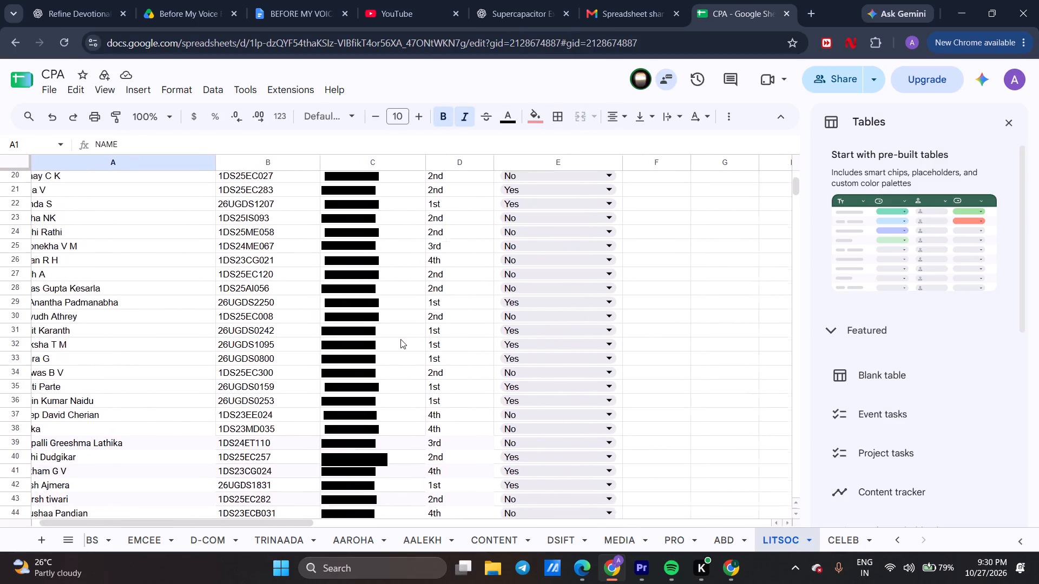
scroll(400, 339, "right", 2)
scroll(400, 339, "down", 10)
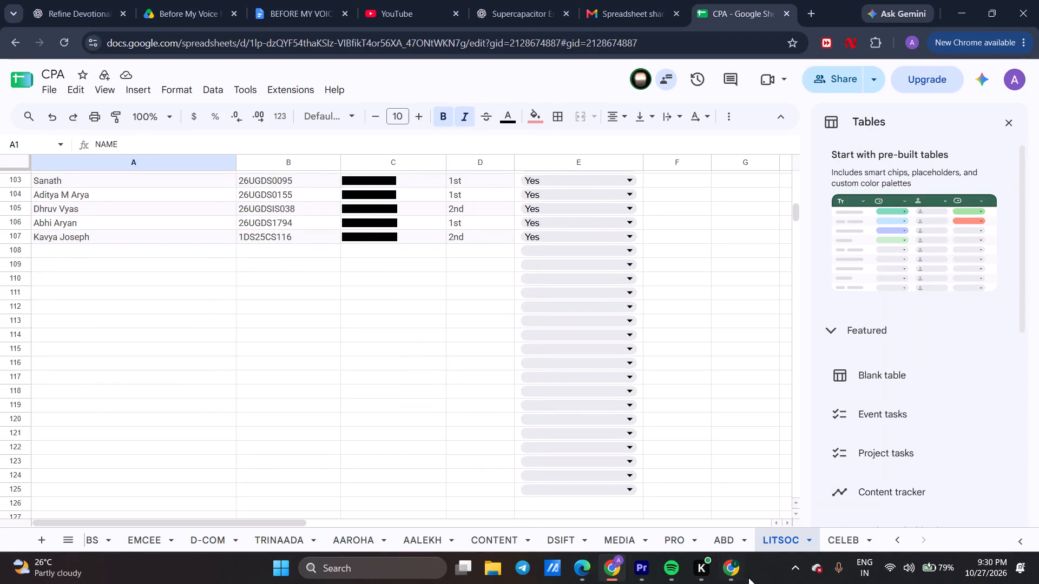
Copy member rows A2:D25 from the cpa record spreadsheet in Edge and paste them at A108 of the LITSOC sheet in Chrome.
left_click(587, 569)
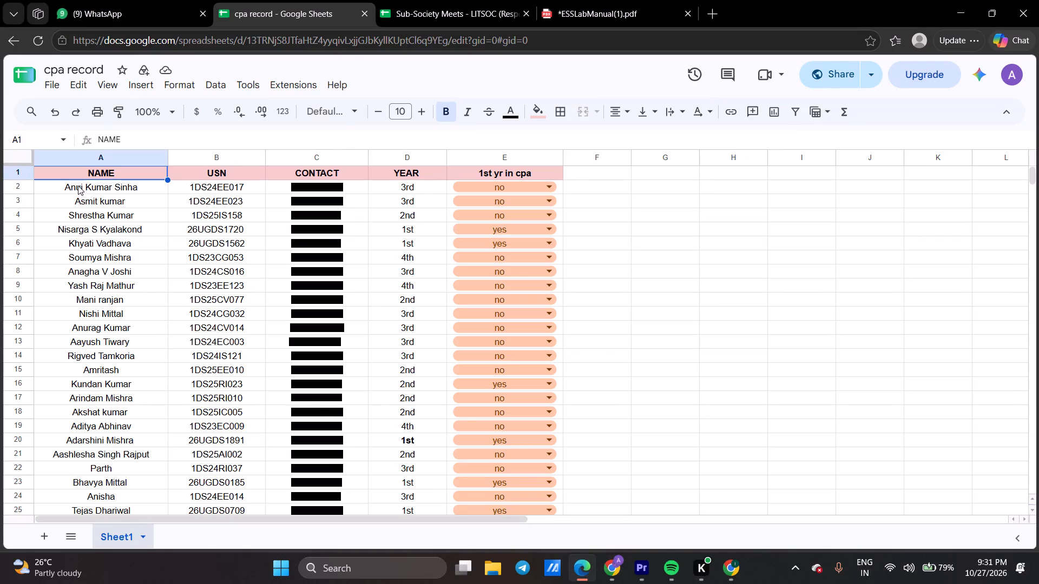
left_click_drag(78, 185, 302, 422)
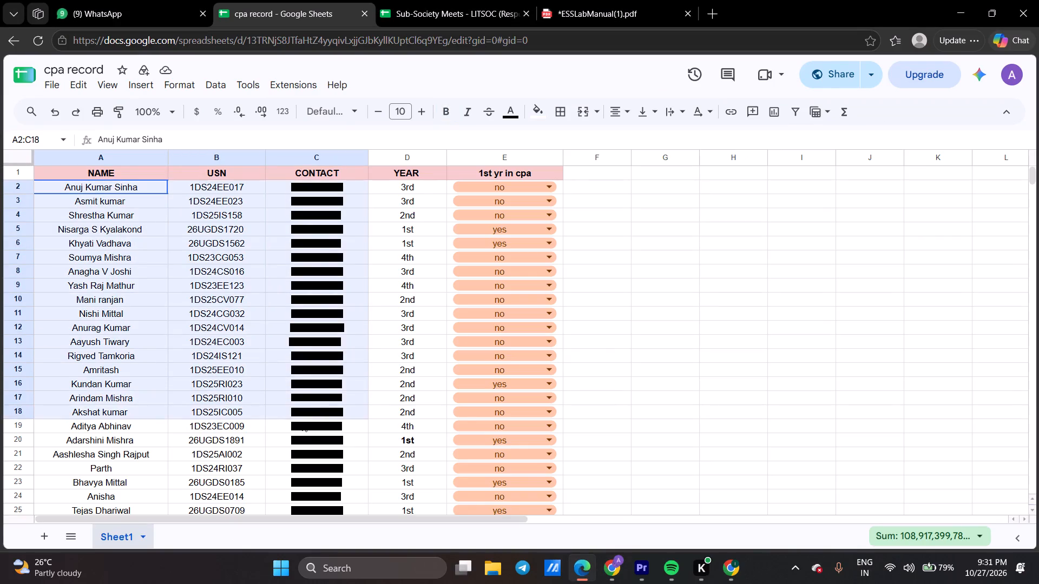
left_click_drag(302, 422, 405, 500)
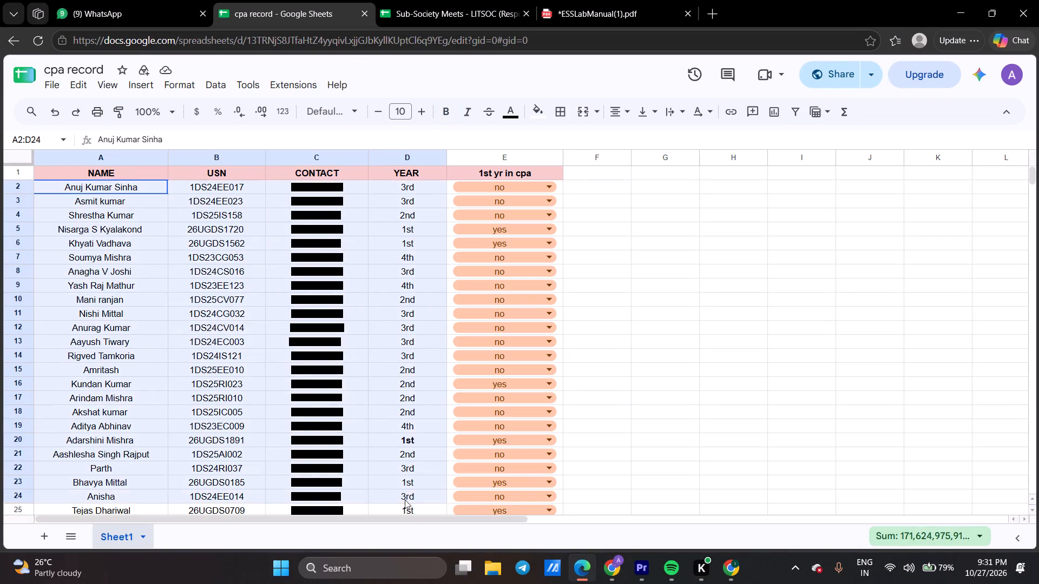
left_click_drag(405, 500, 444, 248)
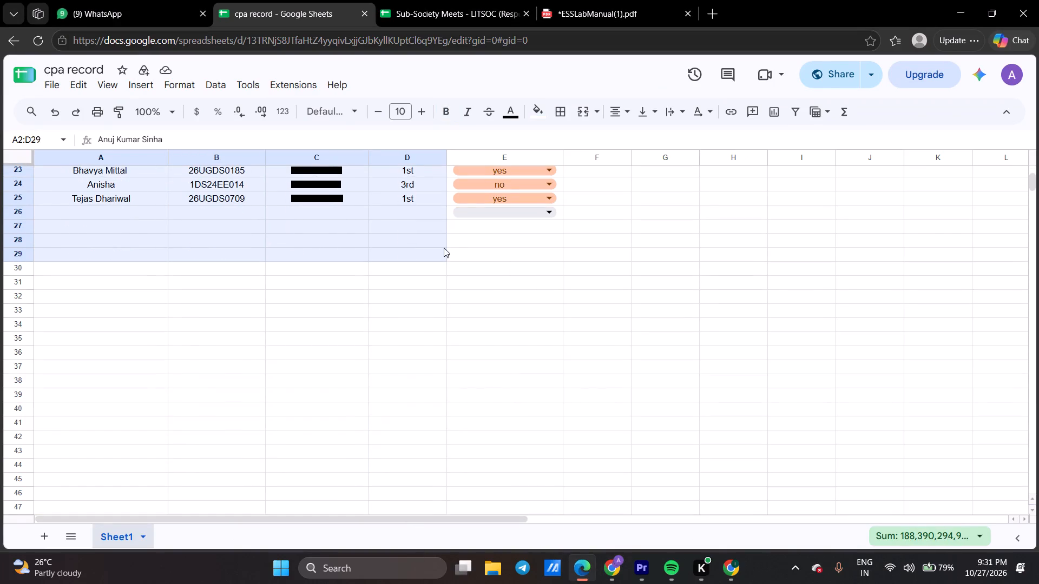
left_click_drag(444, 248, 433, 206)
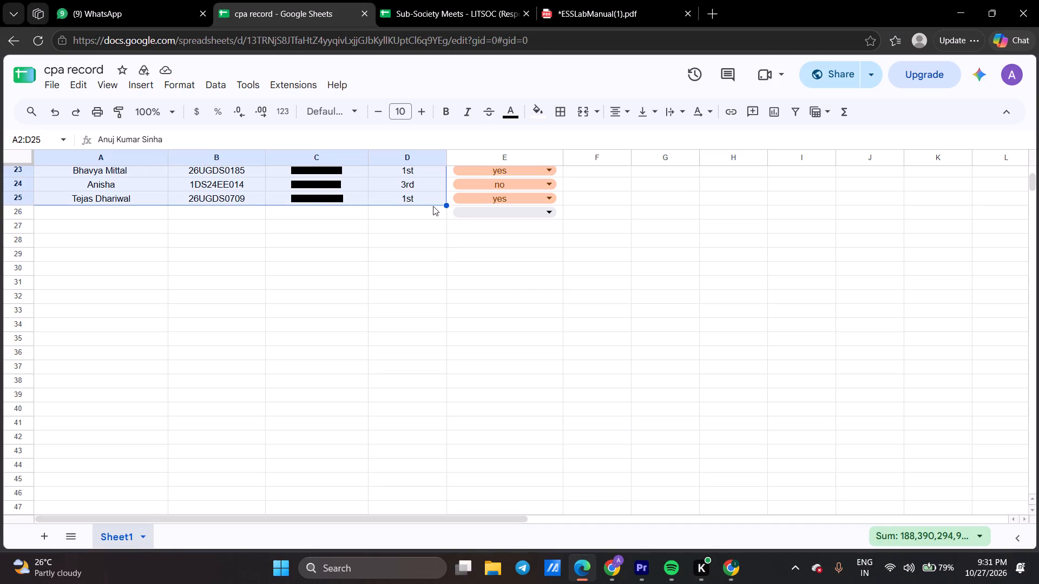
key("ctrl+c")
left_click(617, 569)
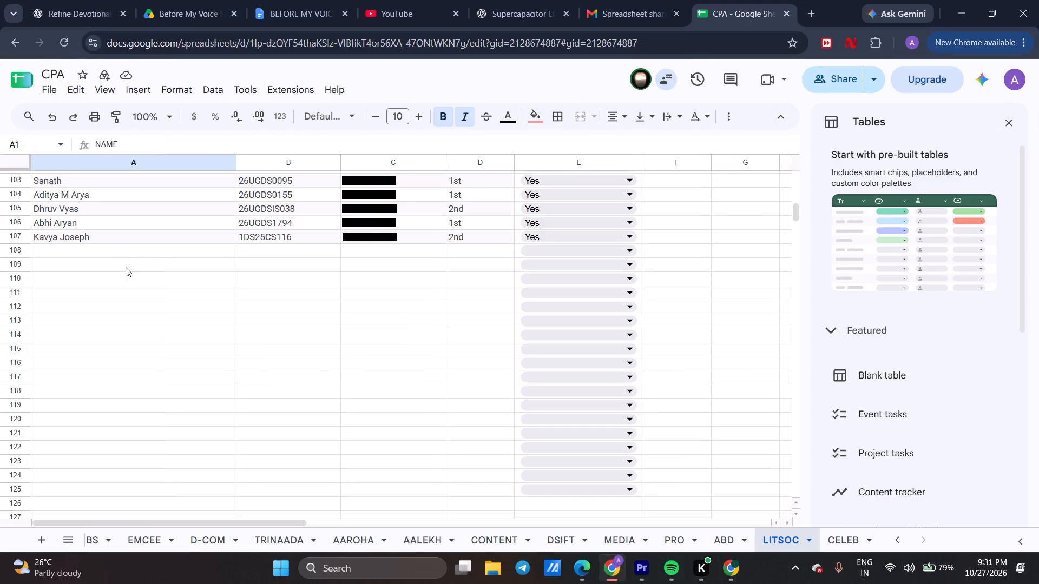
left_click(113, 251)
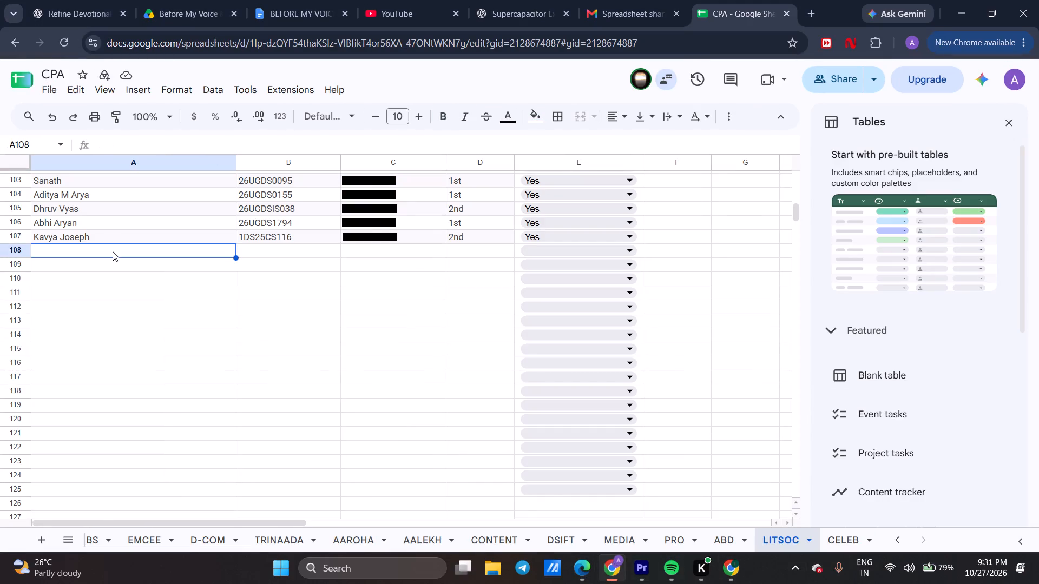
key("ctrl+v")
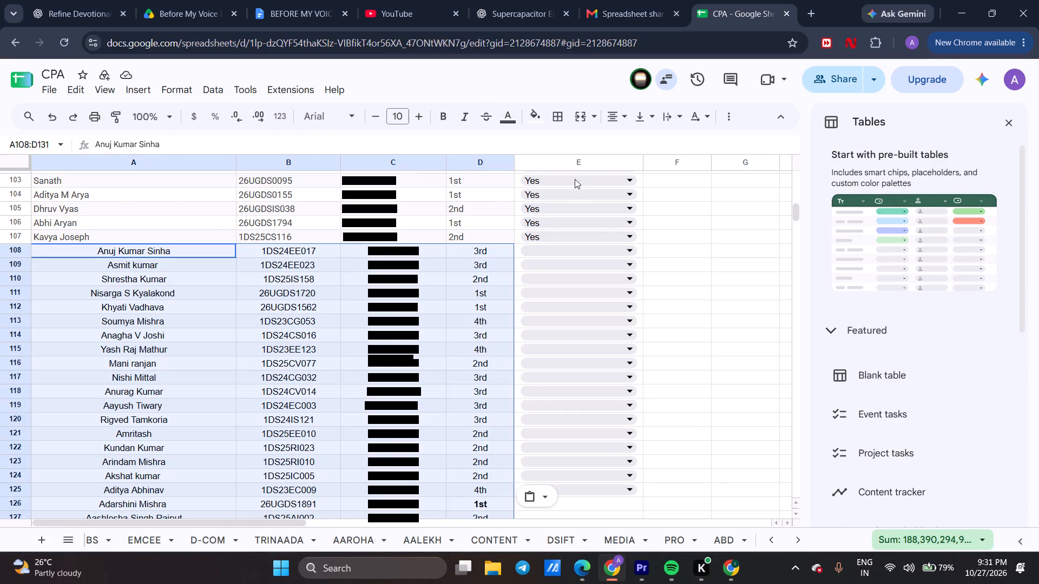
Left-align the pasted member rows A108:D131.
left_click(607, 116)
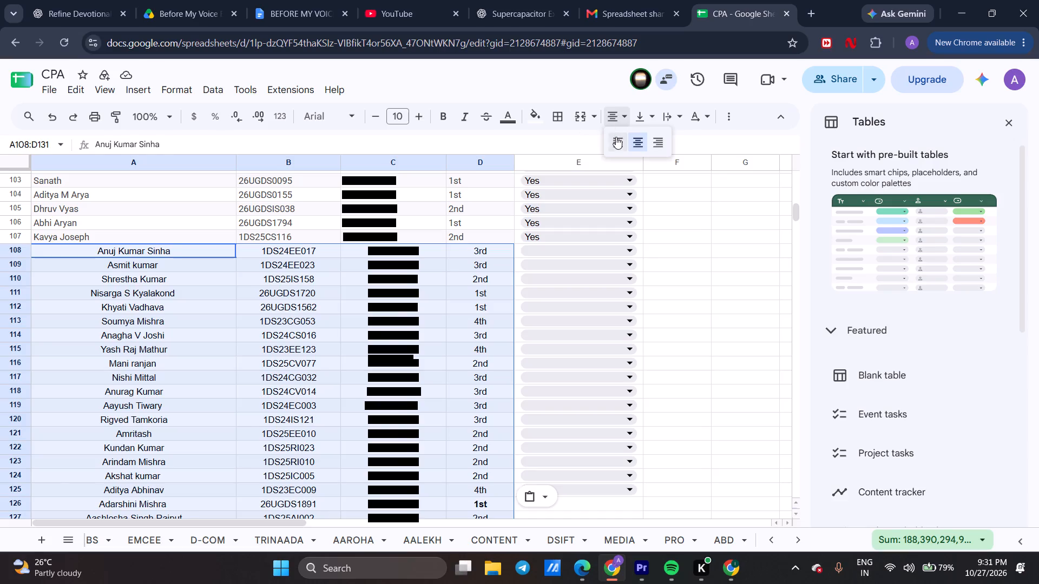
left_click(616, 139)
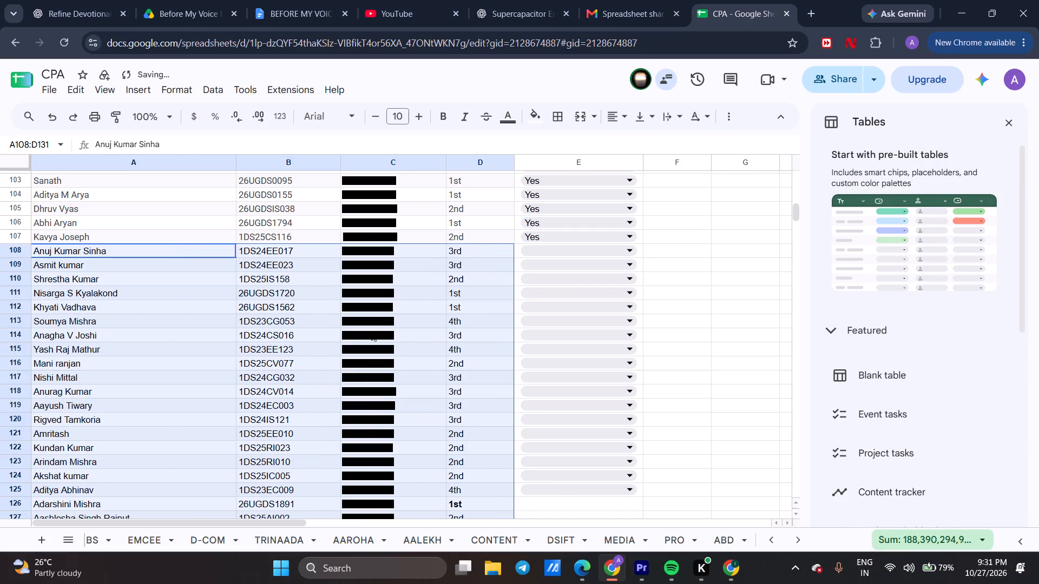
Remove the bold formatting from the year value in cell D126.
scroll(185, 373, "down", 2)
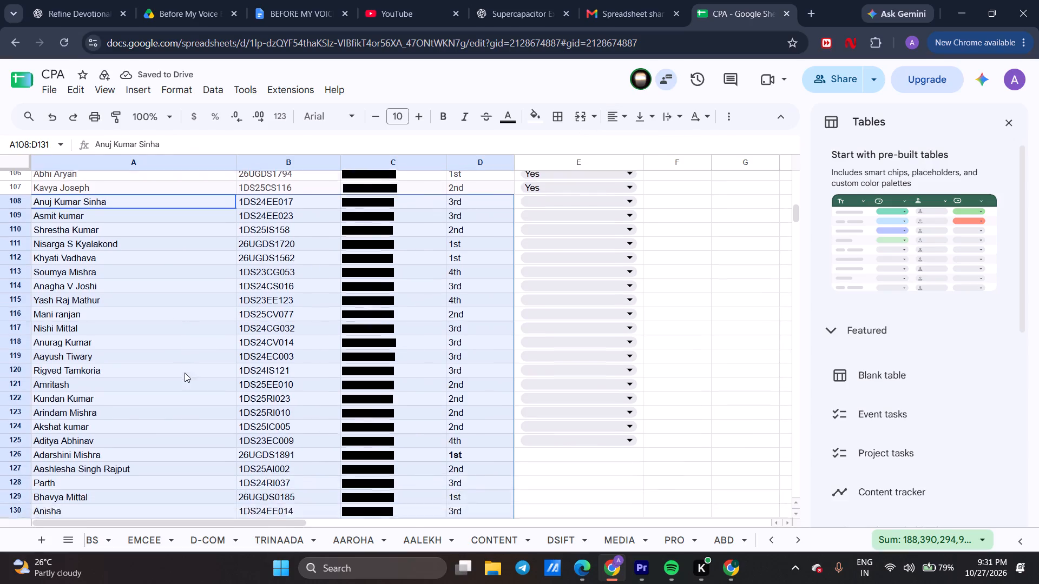
scroll(185, 373, "down", 1)
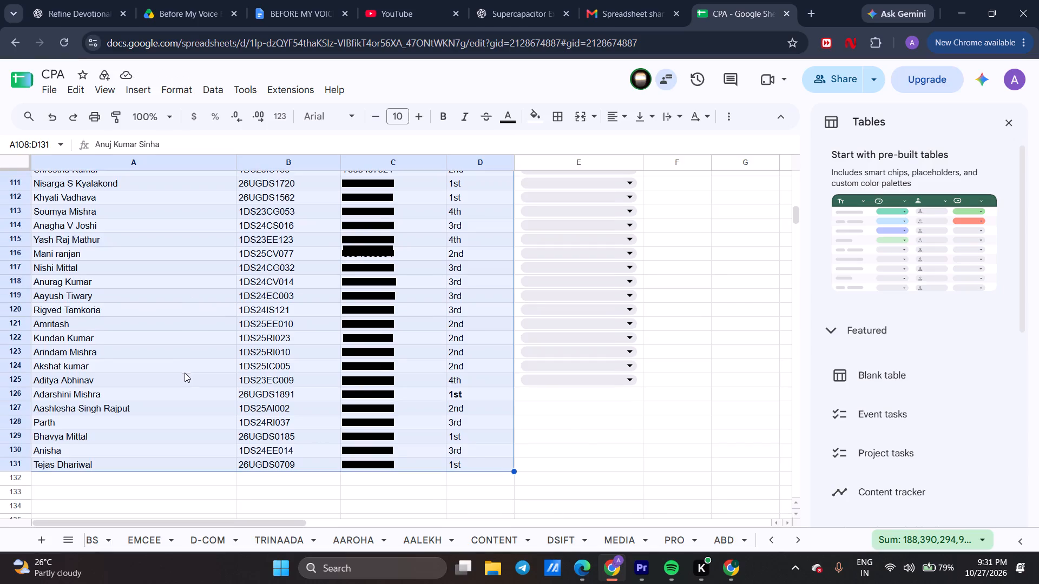
left_click(581, 432)
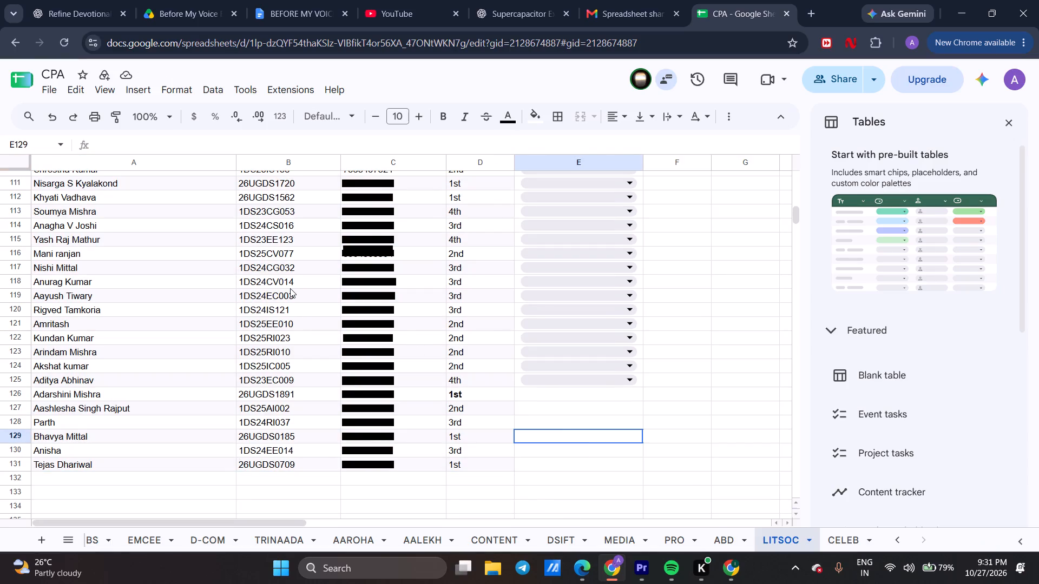
left_click(457, 394)
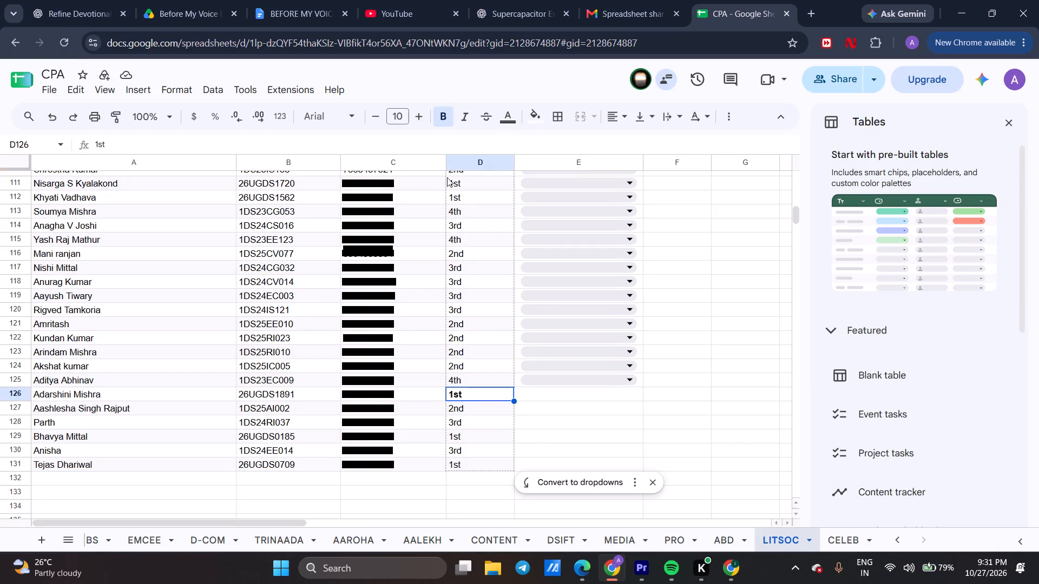
left_click(446, 121)
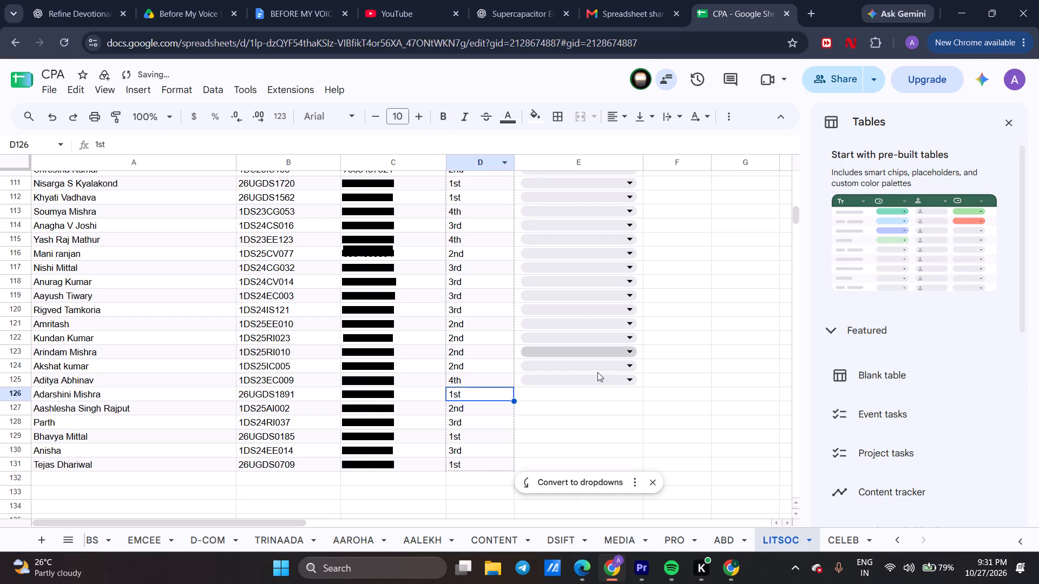
Extend the Yes/No dropdown from E124 down through E131 so it covers the remaining pasted member rows.
left_click(584, 401)
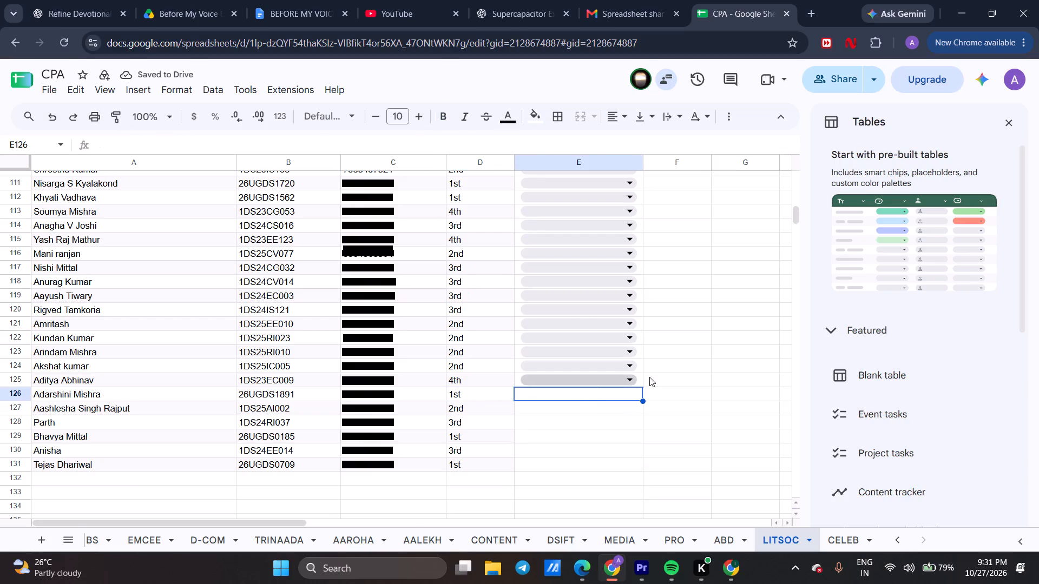
left_click(641, 366)
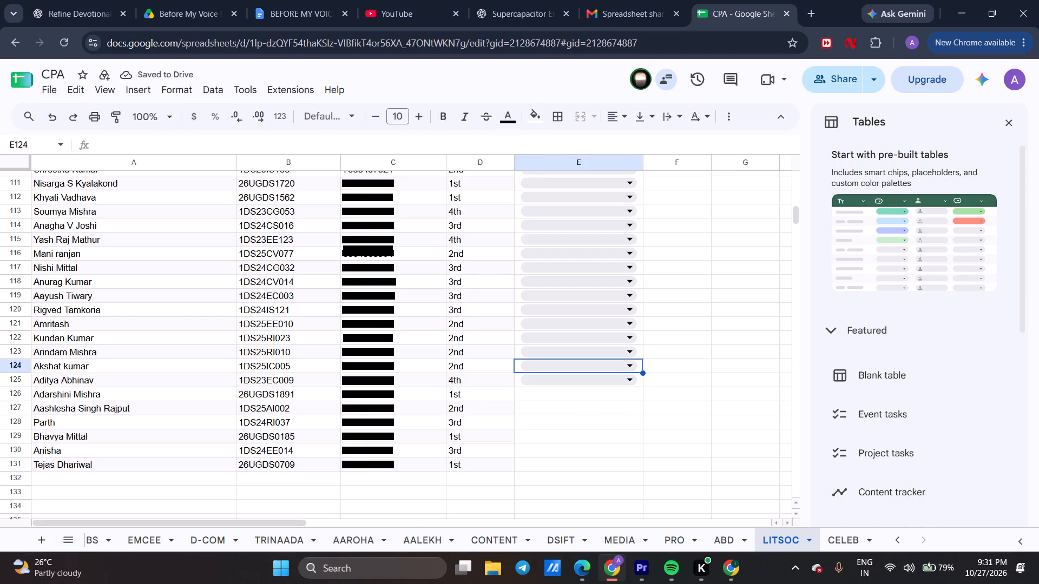
left_click_drag(644, 373, 653, 459)
left_click_drag(653, 459, 654, 461)
left_click(697, 398)
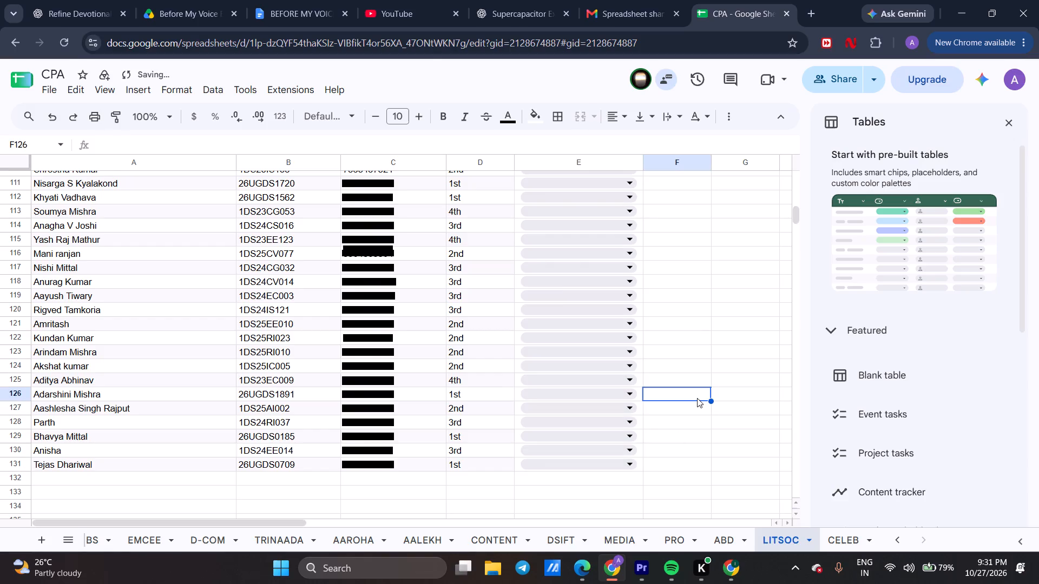
Set the dropdown in E108, the first pasted member row, to No.
scroll(697, 398, "up", 3)
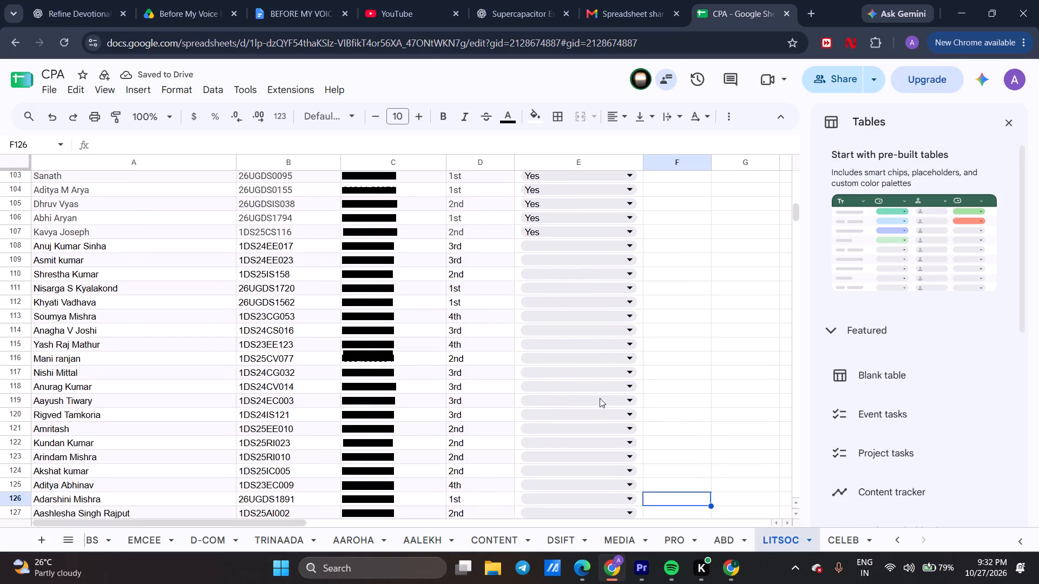
scroll(756, 352, "up", 1)
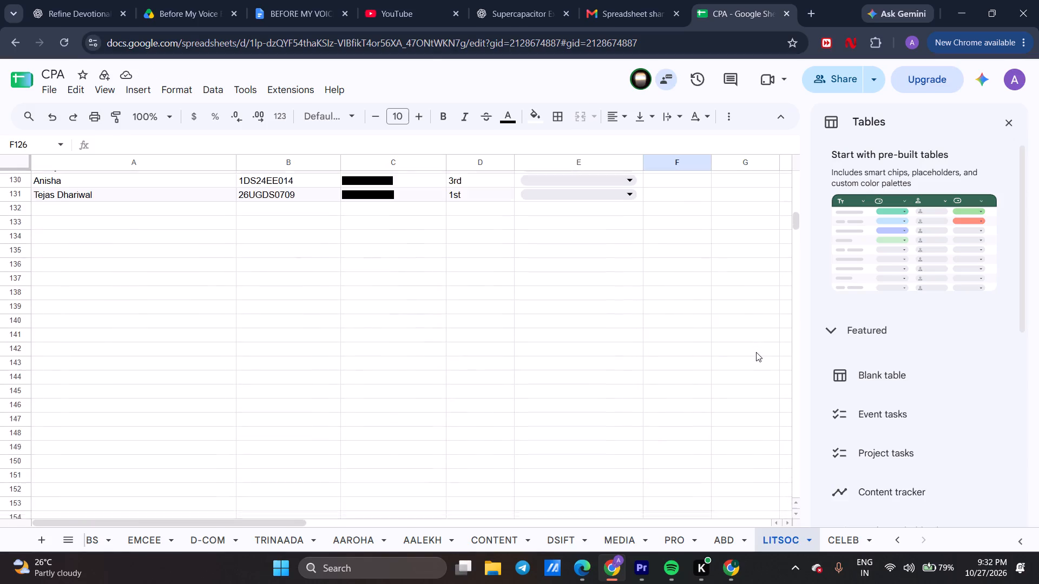
scroll(756, 352, "up", 3)
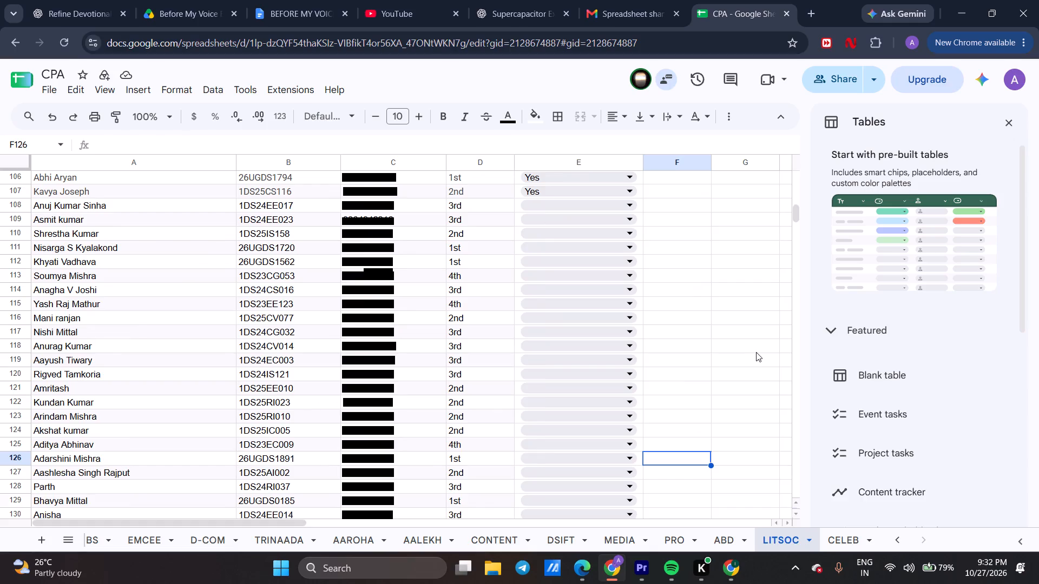
left_click(538, 204)
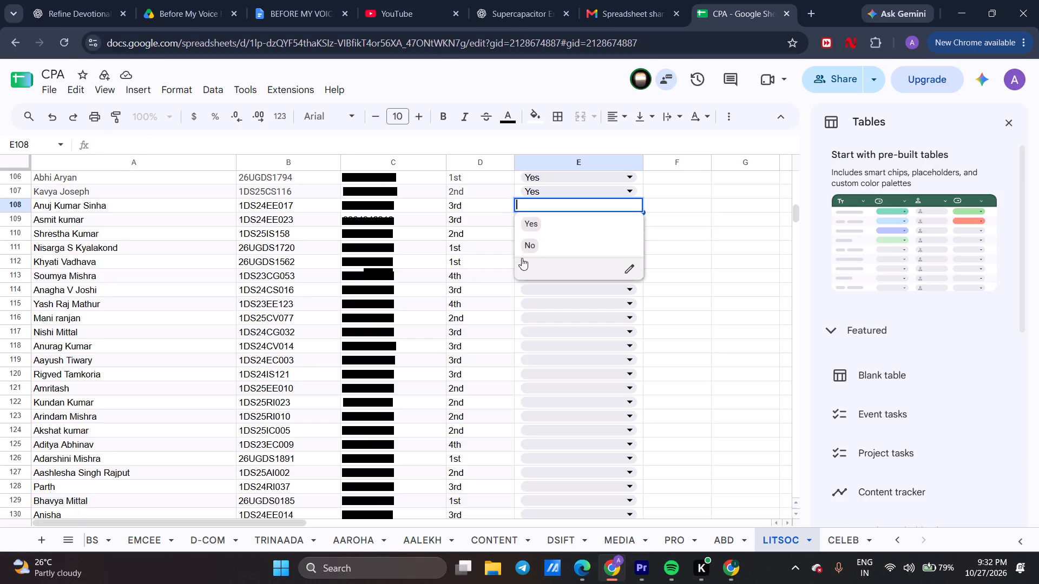
left_click(701, 269)
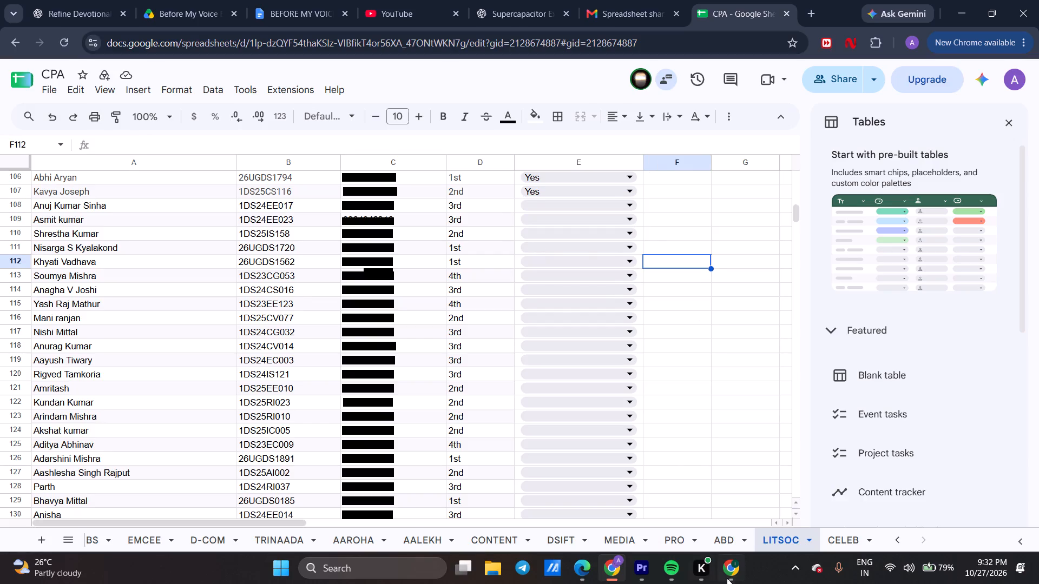
left_click(562, 202)
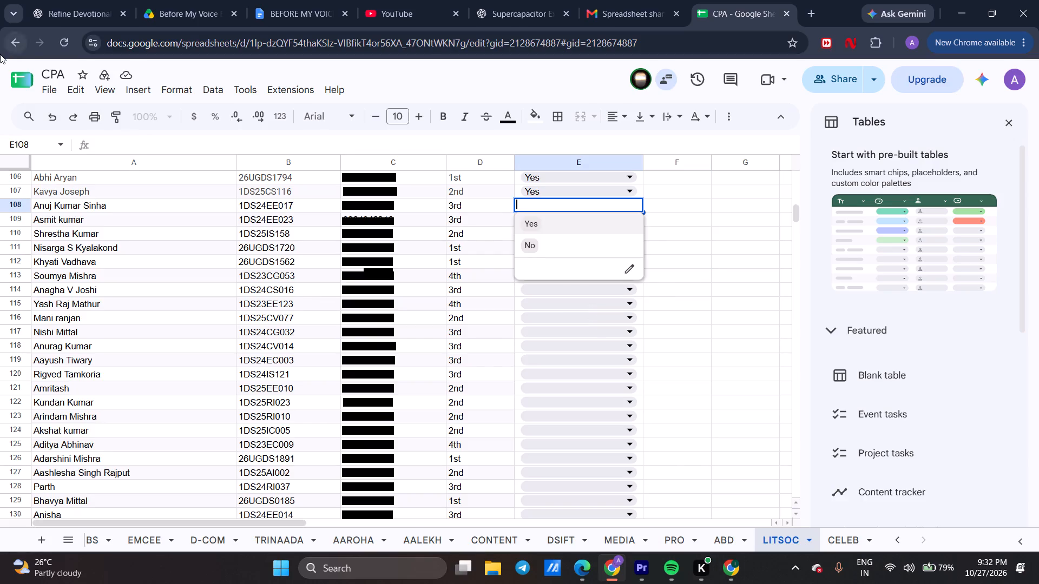
left_click(0, 124)
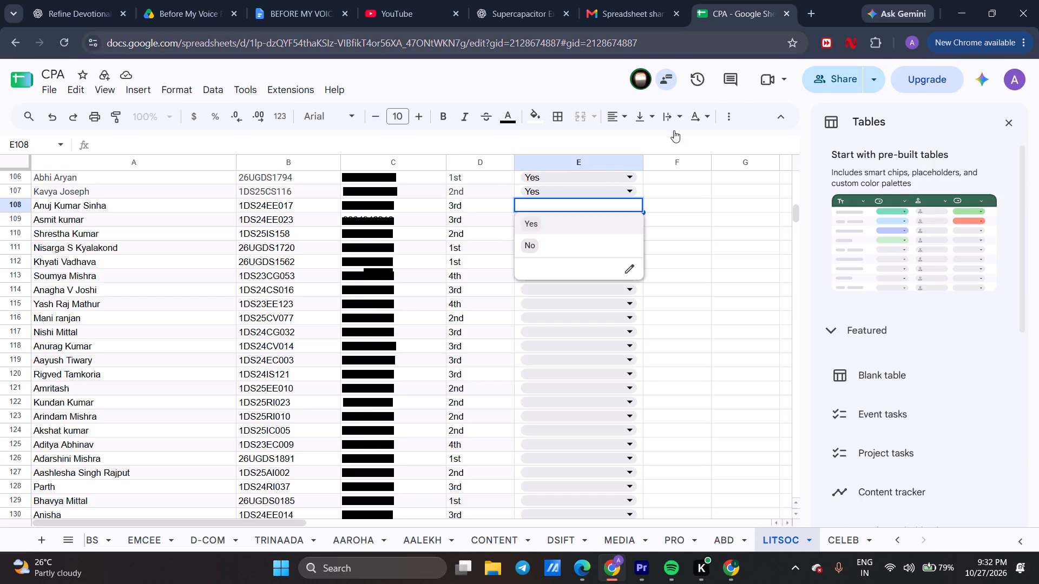
left_click(534, 247)
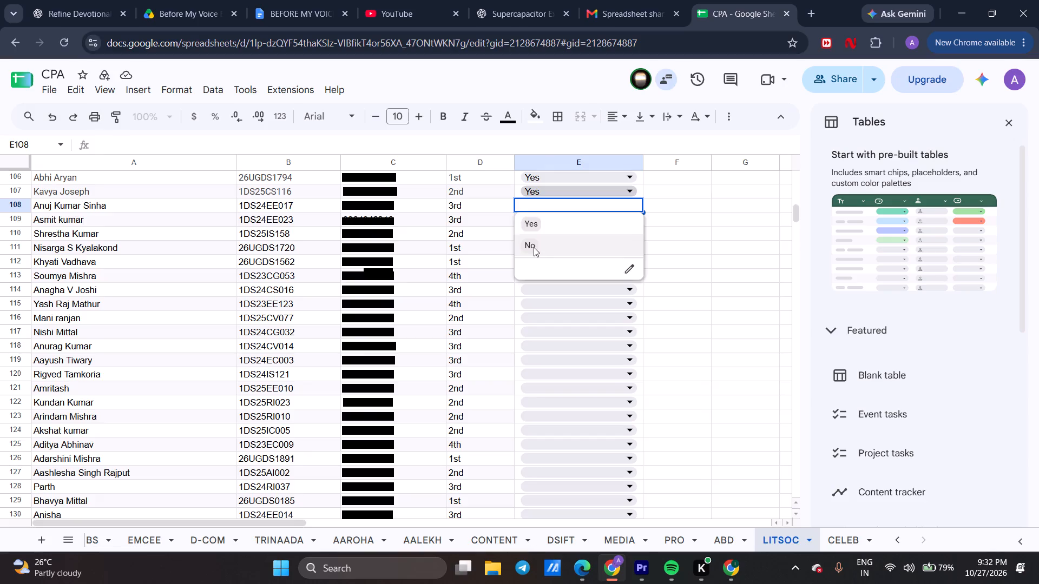
key("Down")
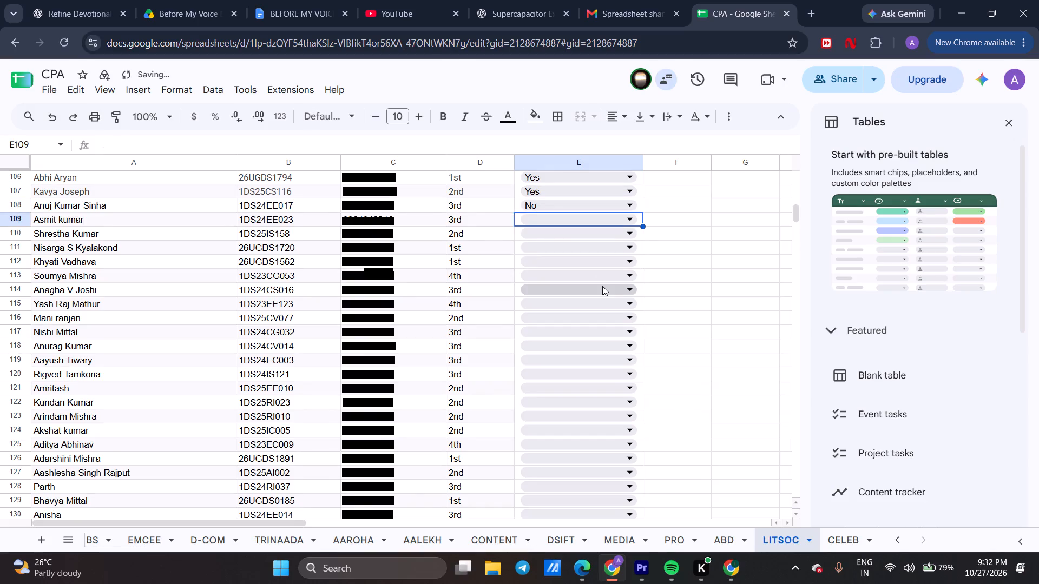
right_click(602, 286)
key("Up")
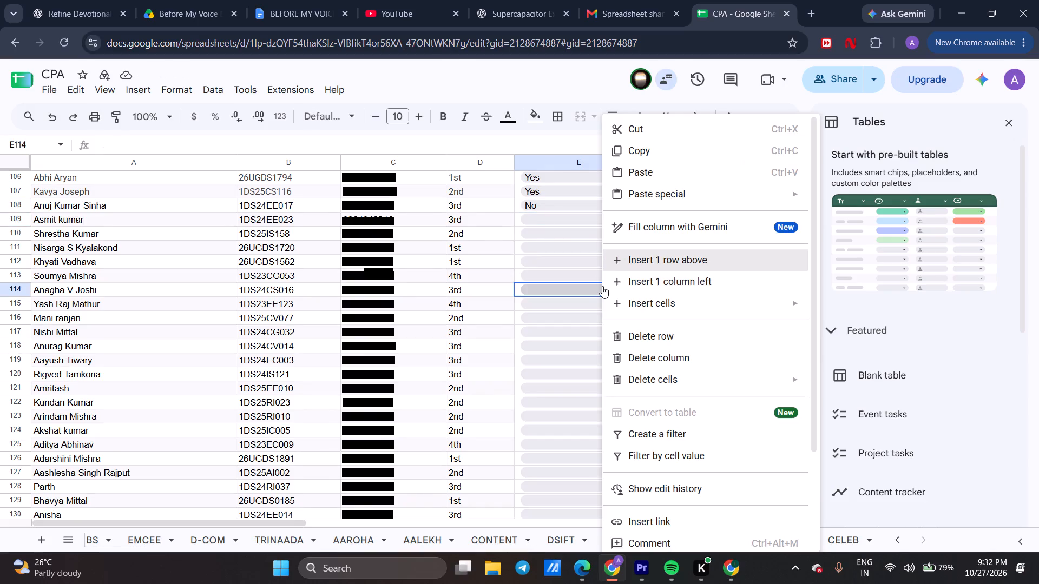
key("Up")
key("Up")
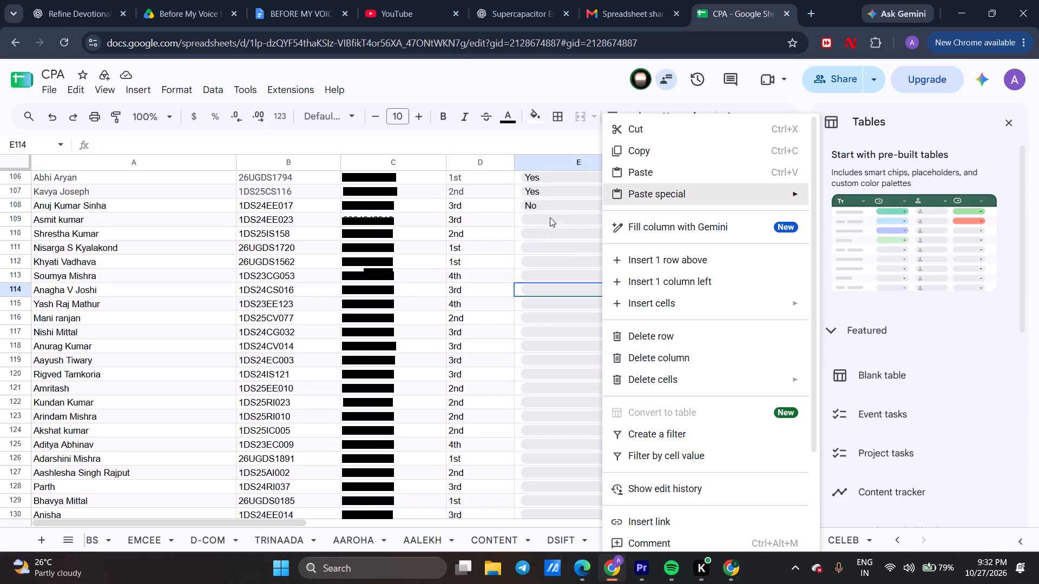
Set the dropdowns in E109 and E110 to No.
left_click(549, 216)
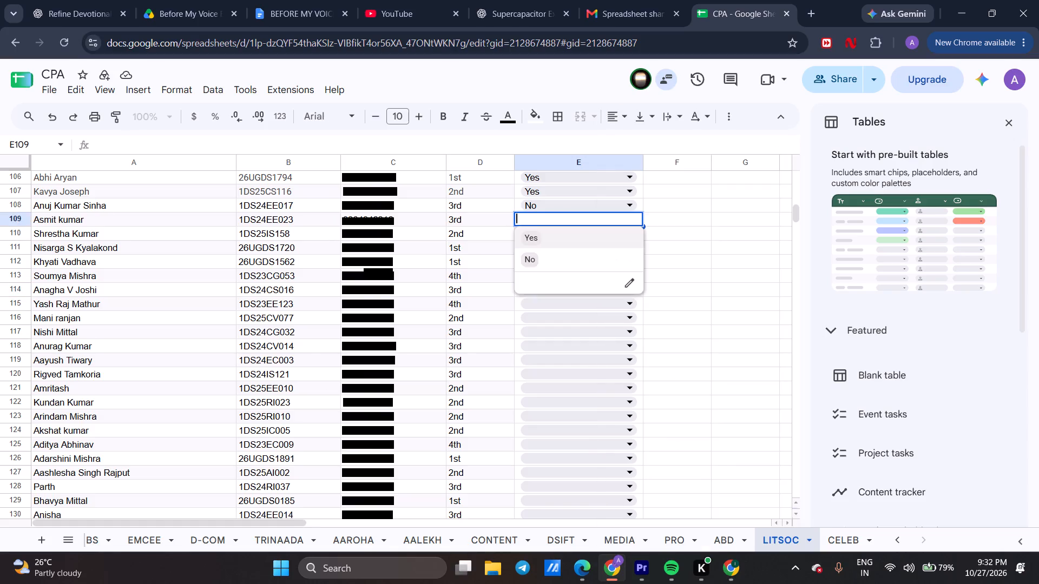
key("Down")
key("Return")
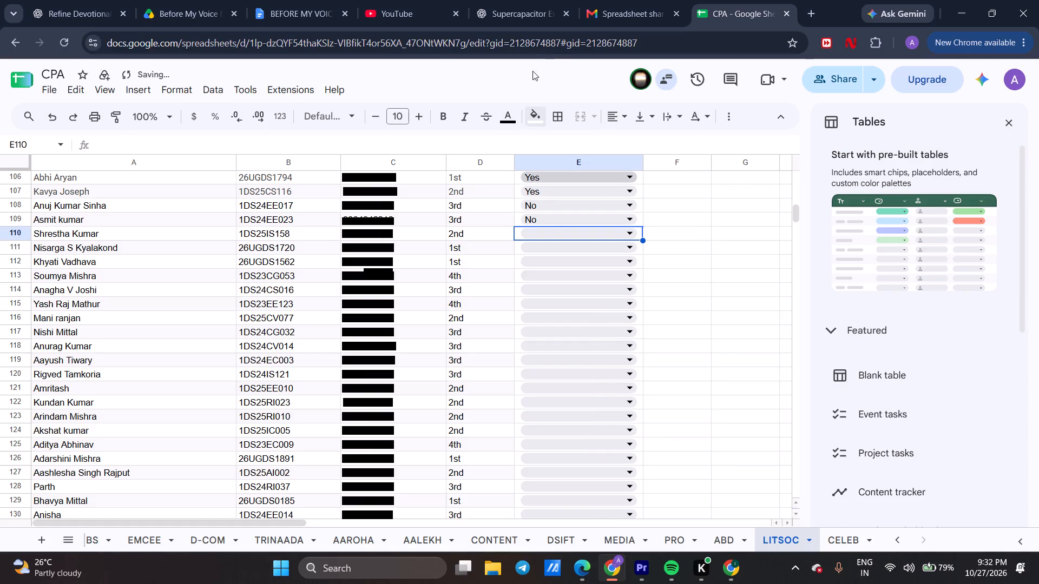
key("Return")
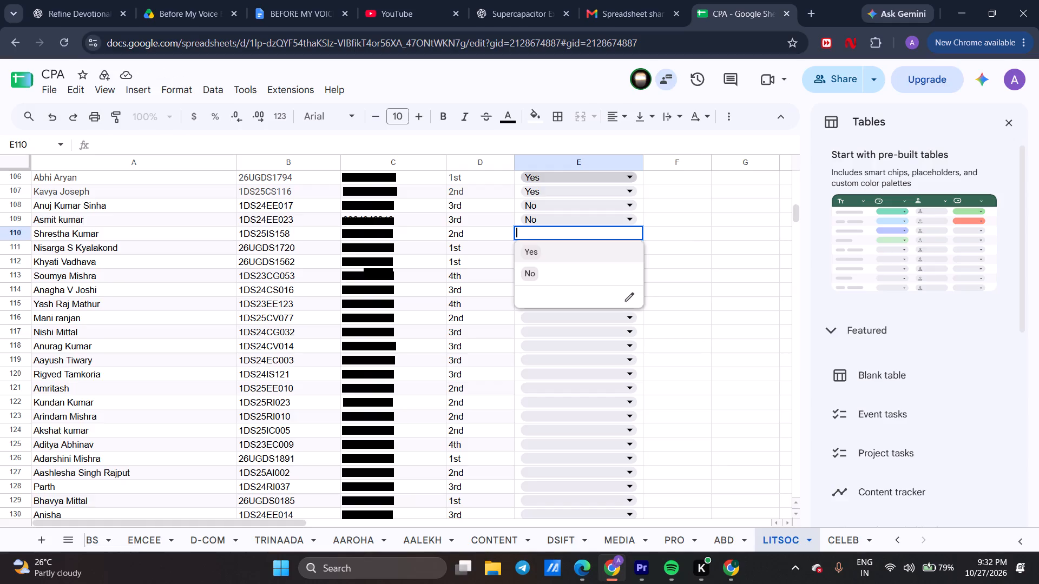
key("Return")
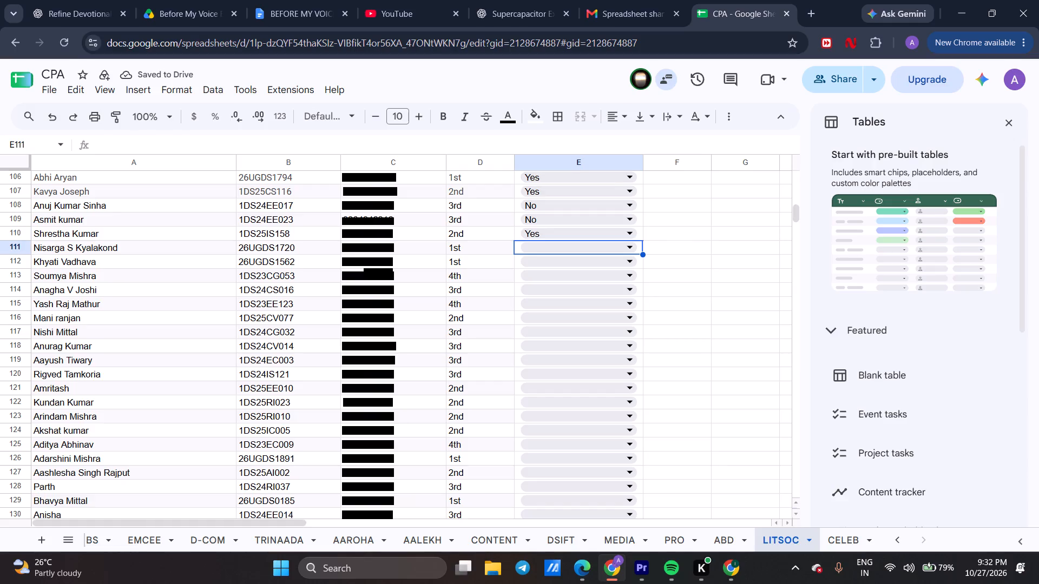
key("Up")
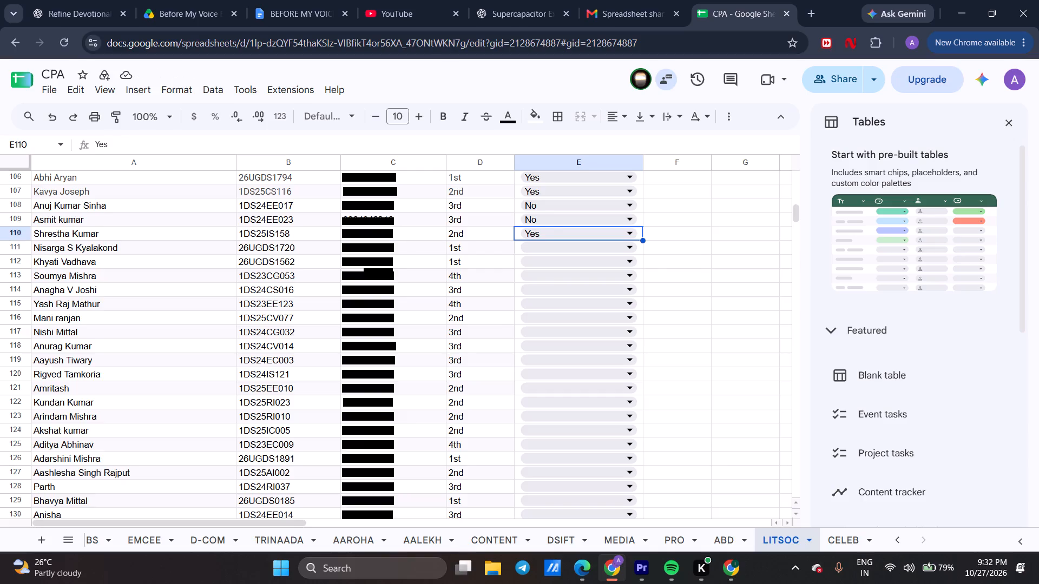
key("Return")
key("Down")
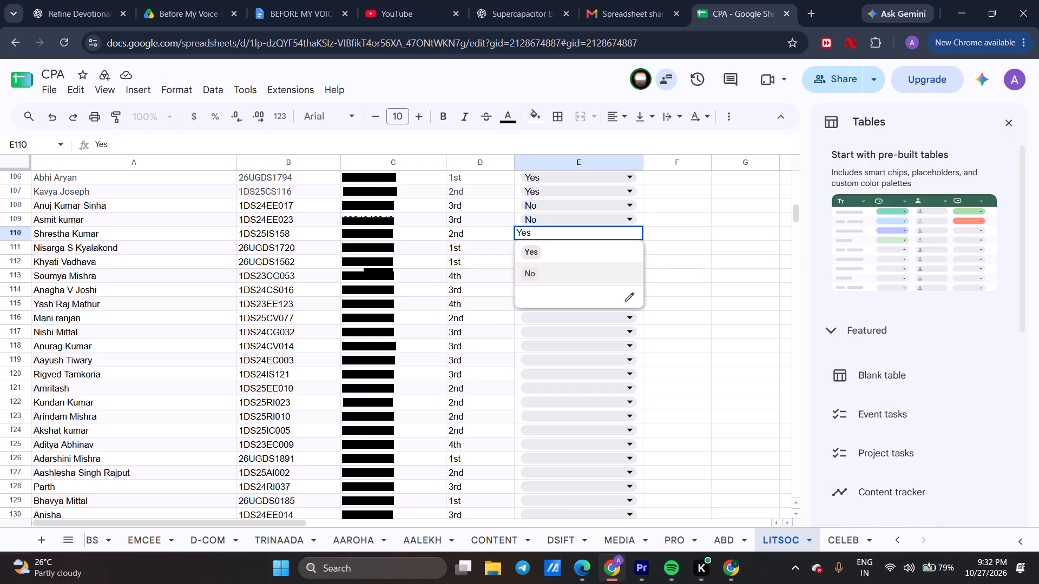
key("Return")
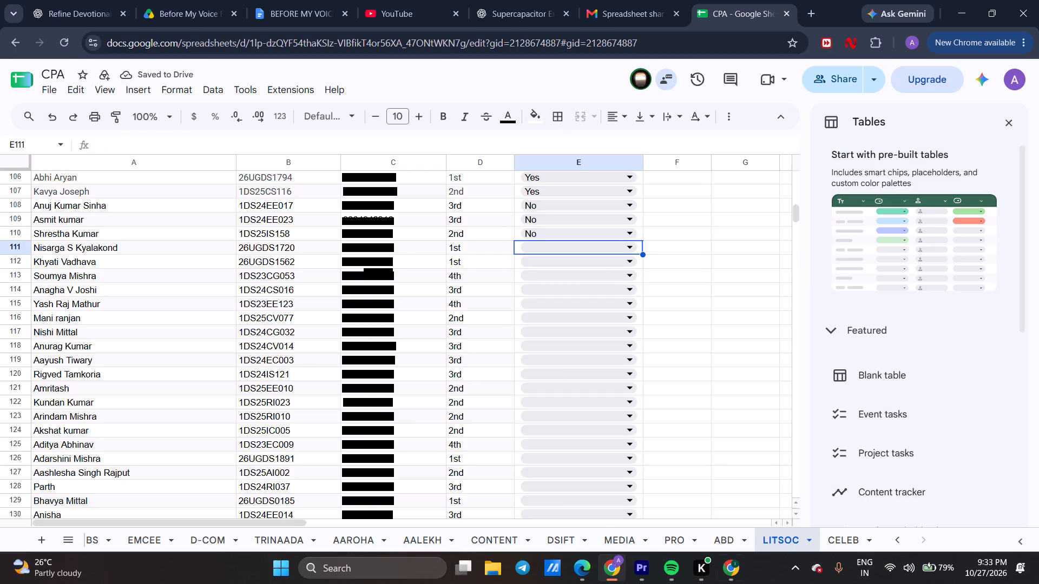
Consult the "1st yr in cpa" column of the cpa record spreadsheet in Edge, and set E111 and E112 to Yes in Chrome's LITSOC sheet.
left_click(575, 572)
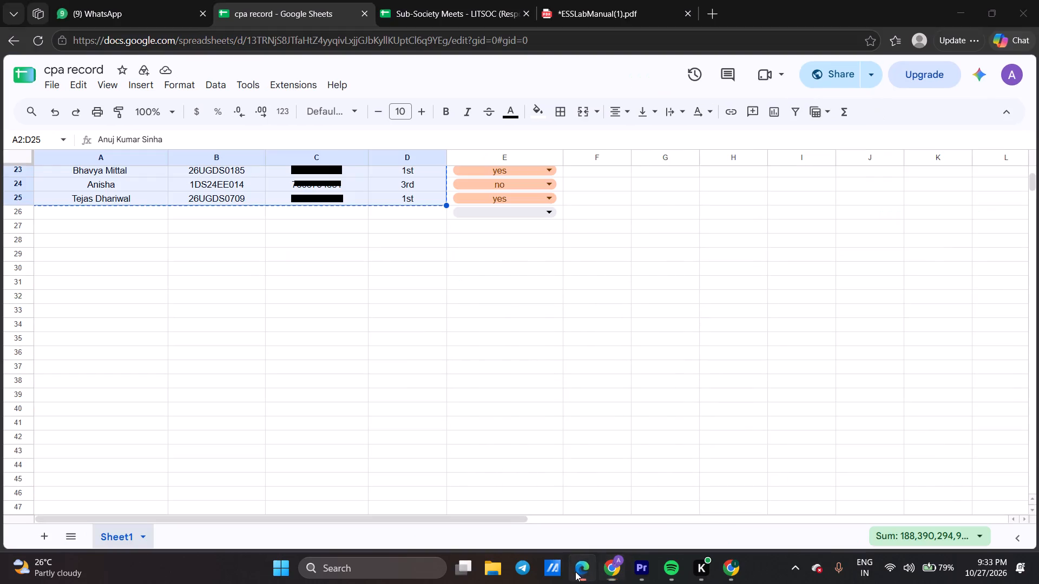
scroll(544, 401, "up", 9)
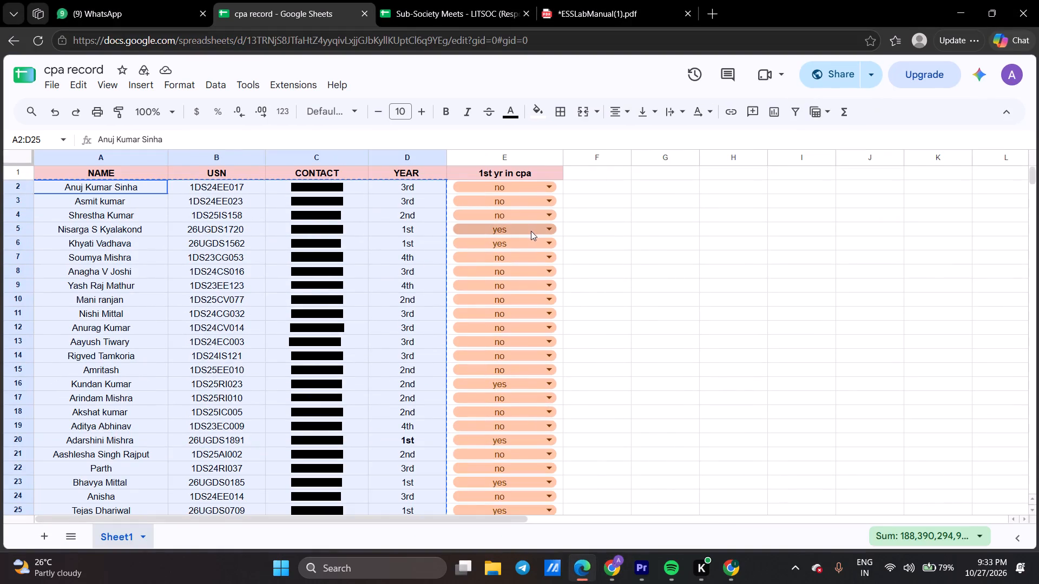
left_click(531, 231)
left_click(636, 237)
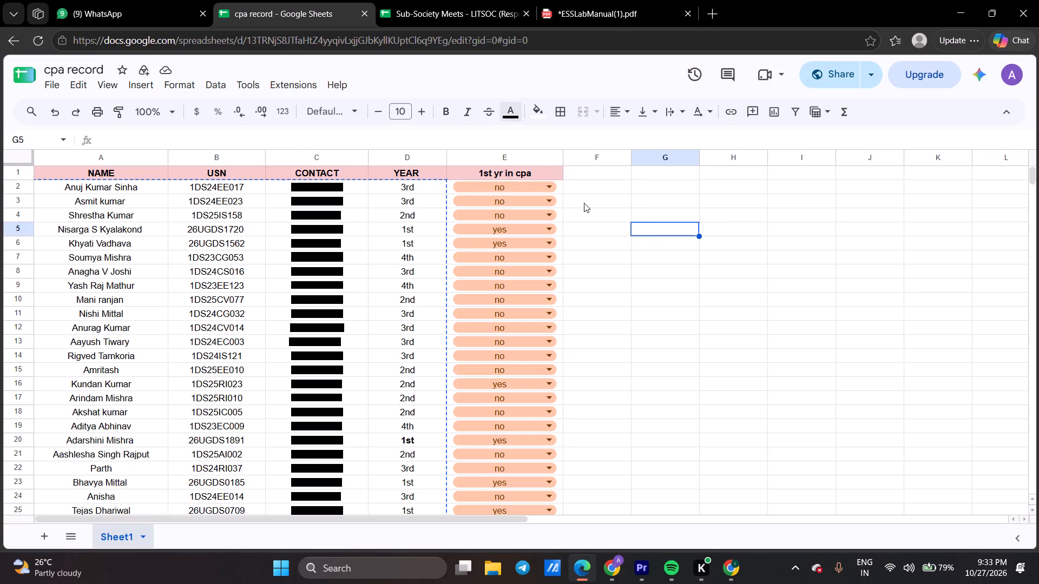
left_click(606, 221)
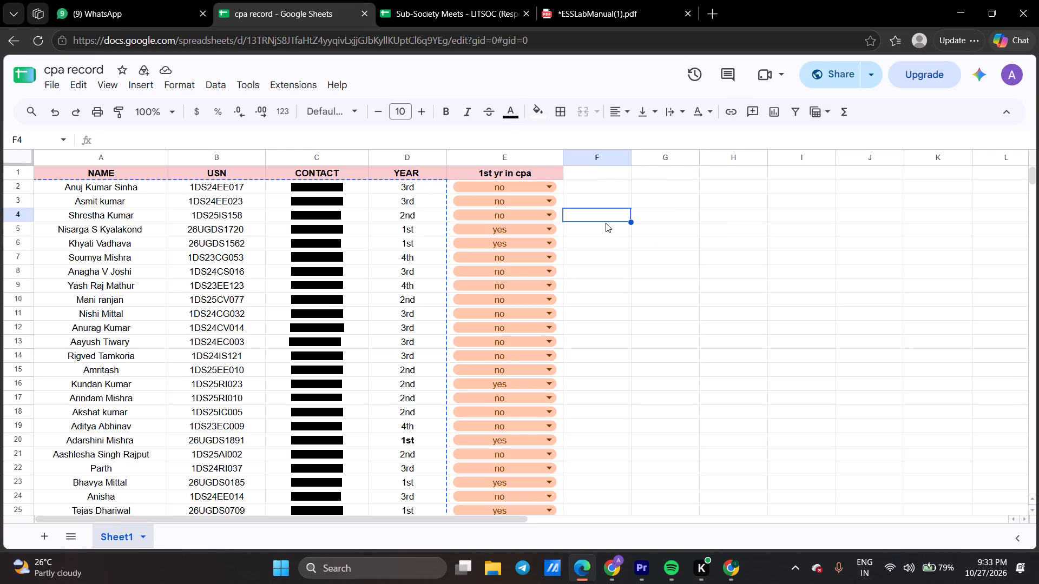
left_click(599, 233)
left_click_drag(599, 233, 598, 245)
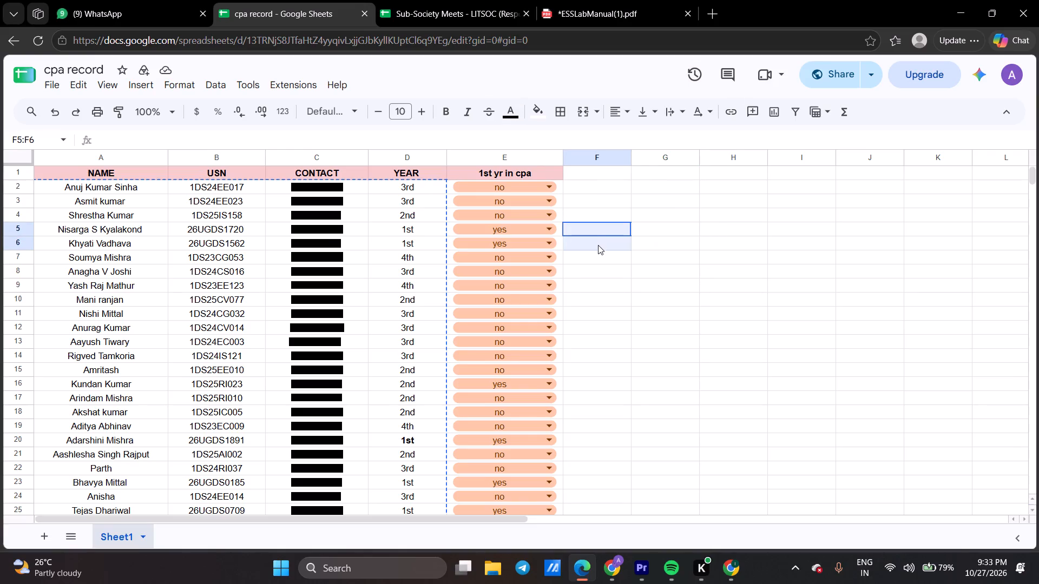
left_click_drag(598, 245, 598, 246)
left_click(619, 568)
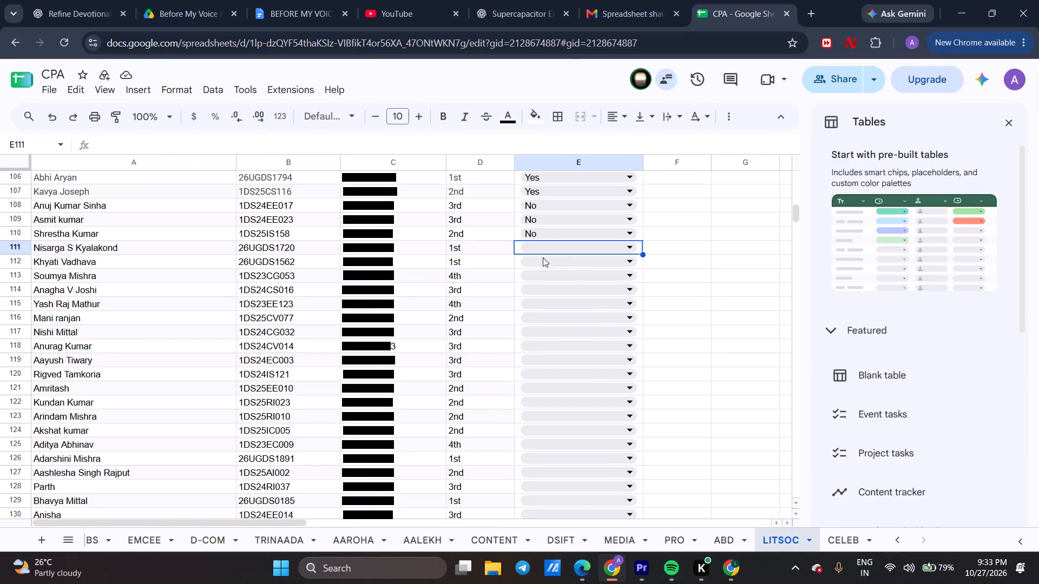
left_click(574, 248)
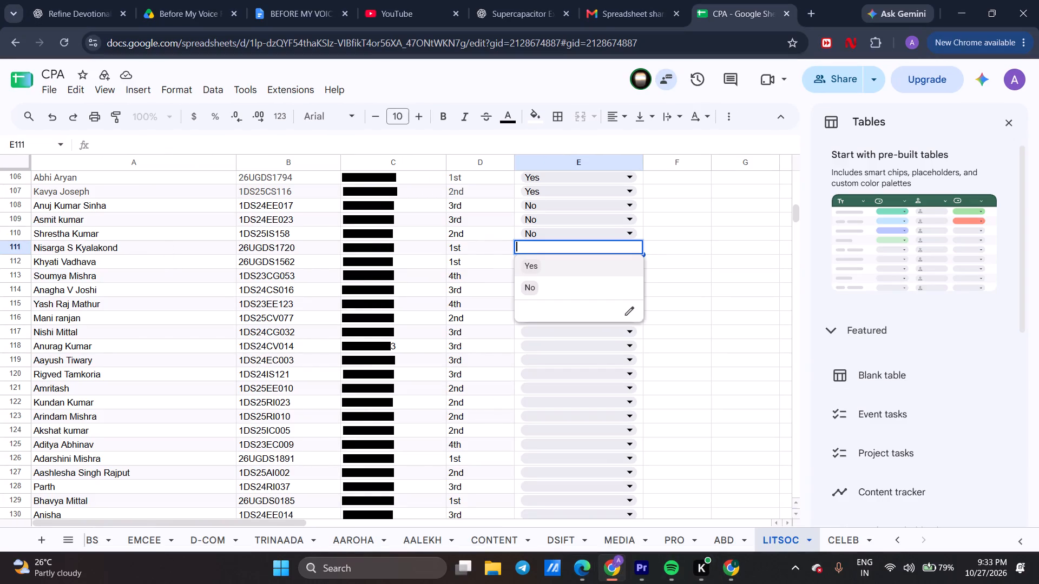
key("Return")
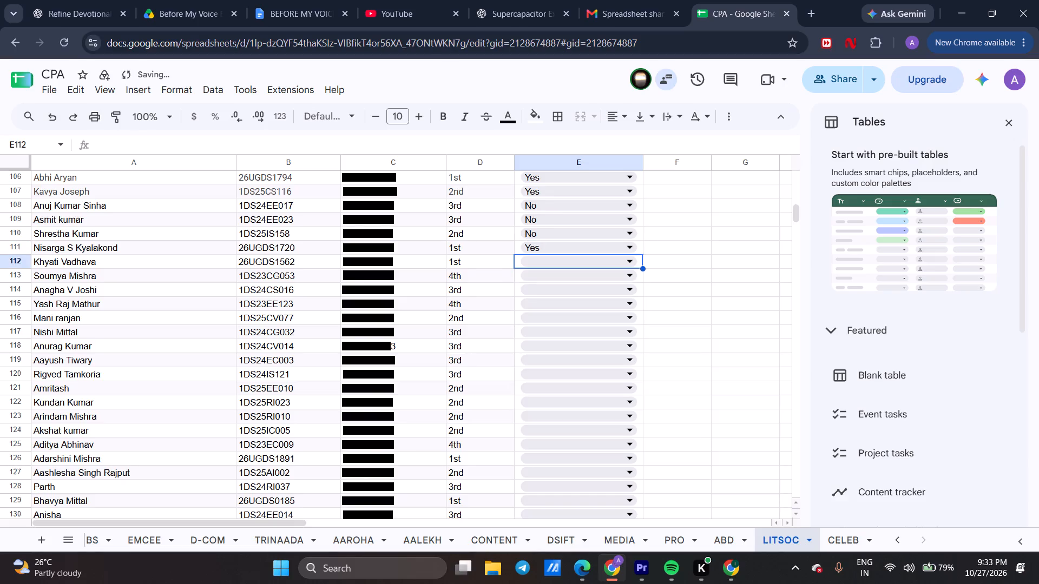
key("Return")
key("Return")
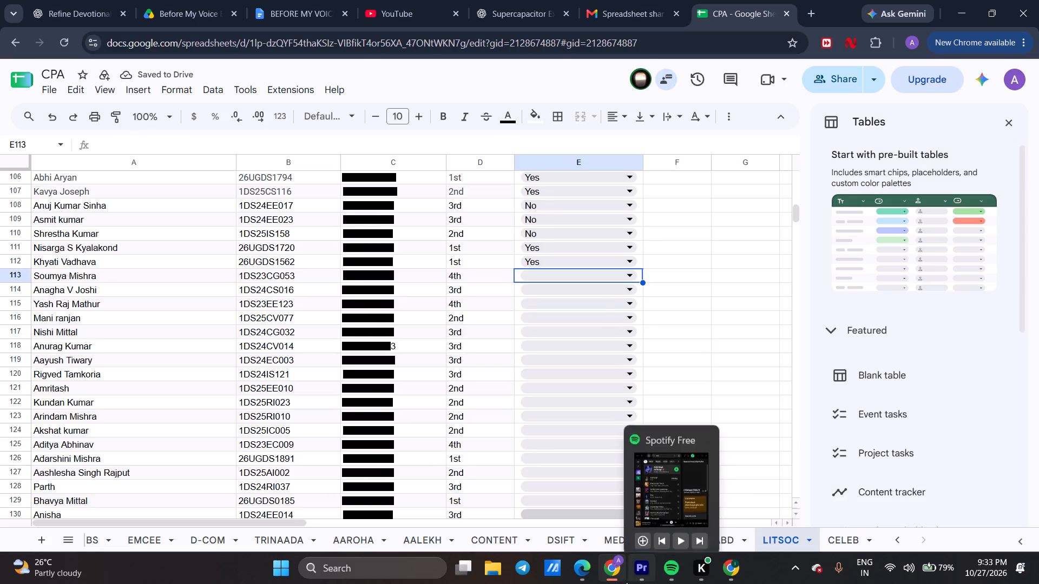
Consult the "1st yr in cpa" column of the cpa record spreadsheet in Edge, and set E122 and E126 to Yes in Chrome's LITSOC sheet.
left_click(585, 569)
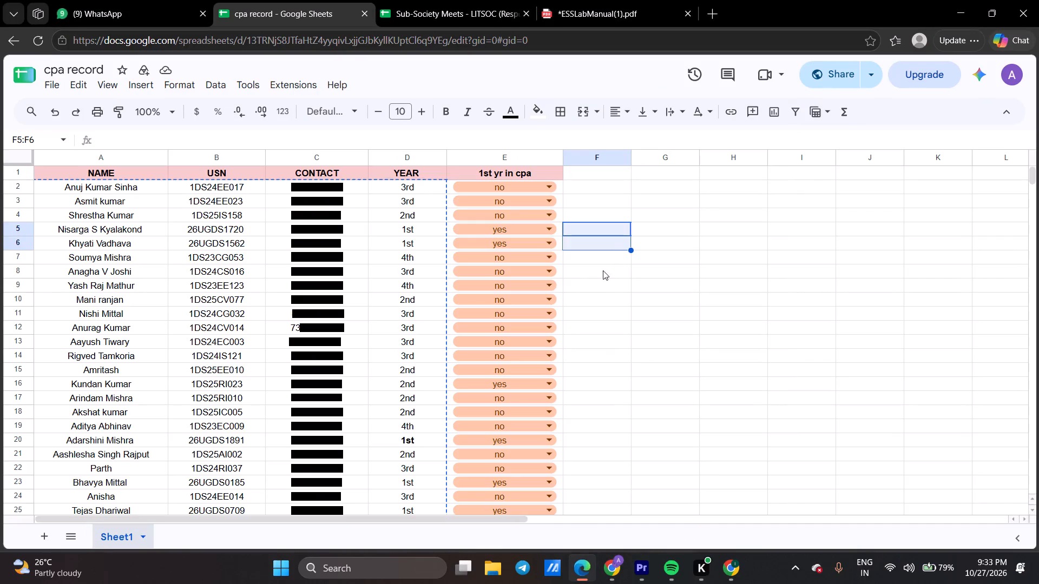
left_click(576, 389)
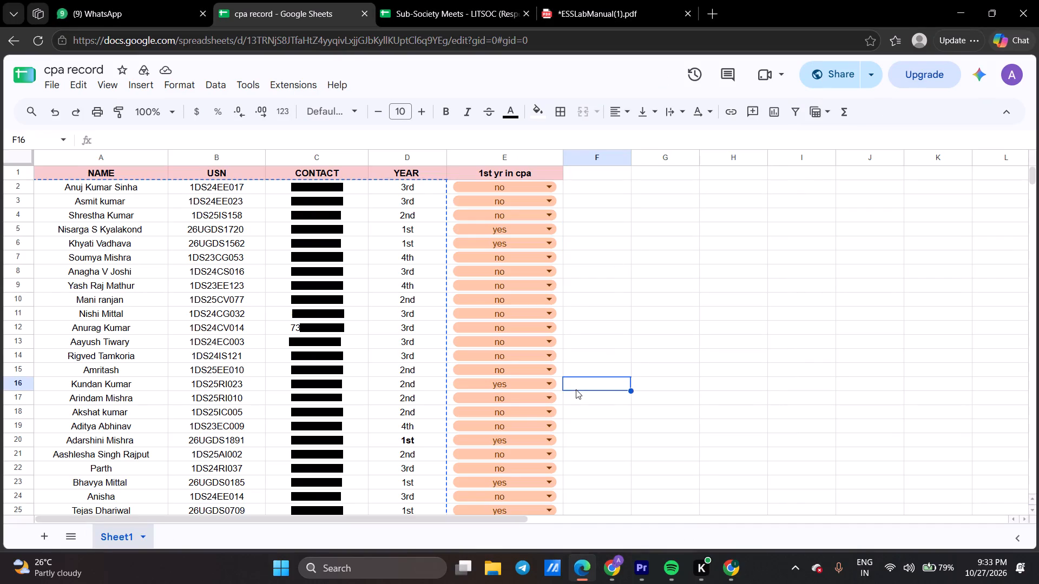
left_click(578, 438)
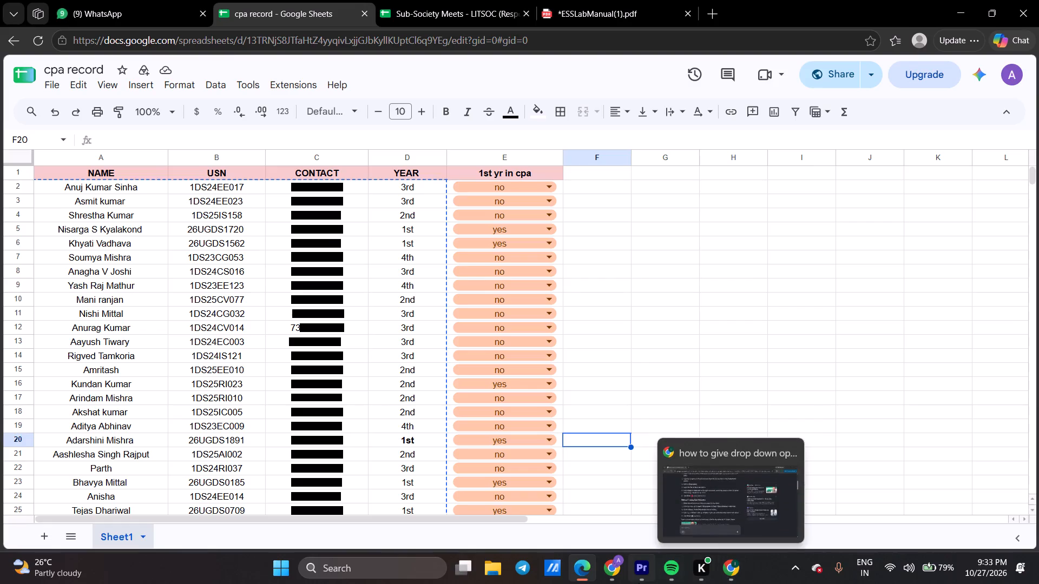
left_click(609, 576)
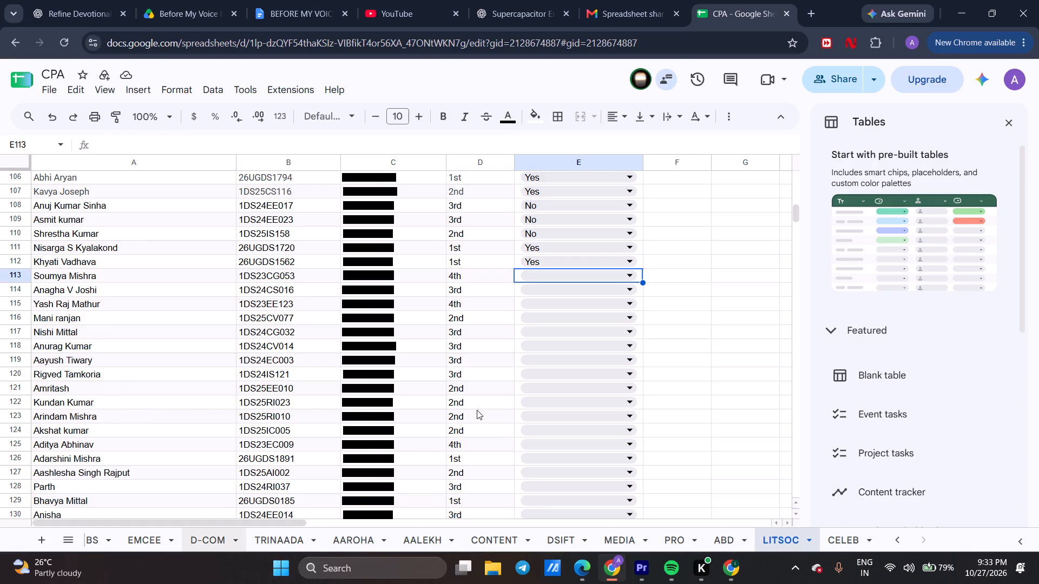
left_click(527, 401)
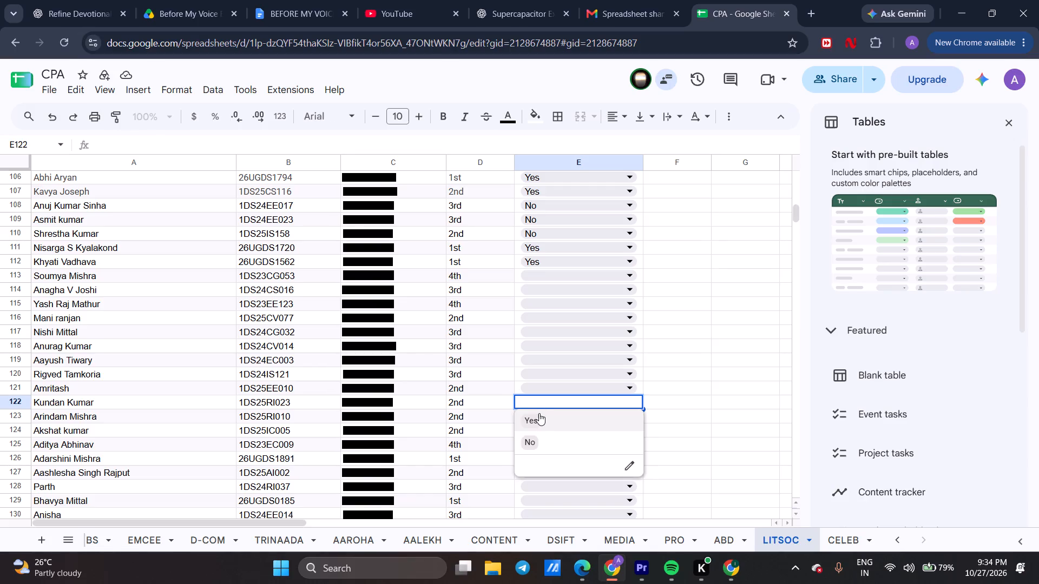
key("Return")
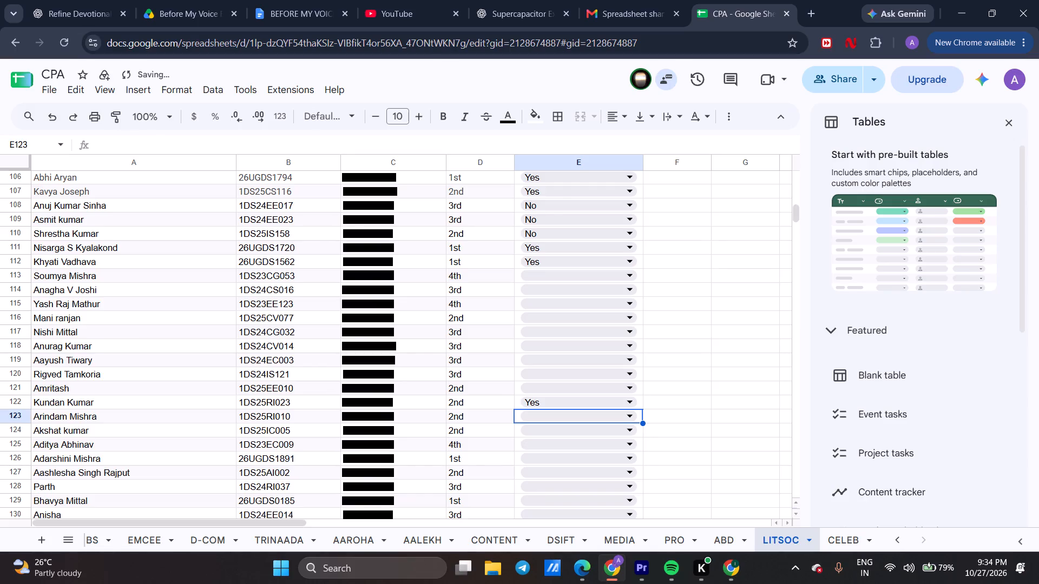
left_click(535, 457)
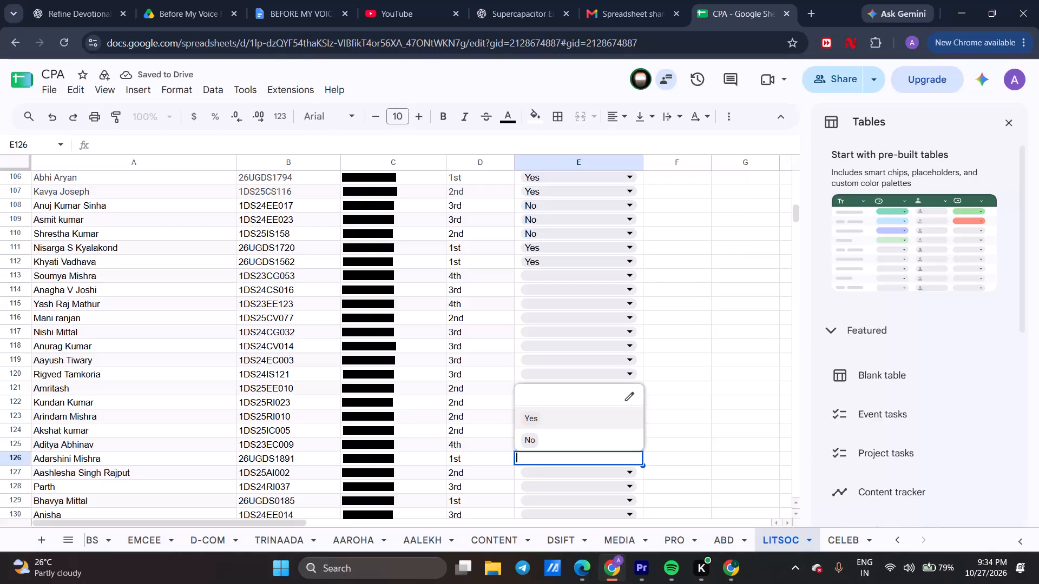
key("Return")
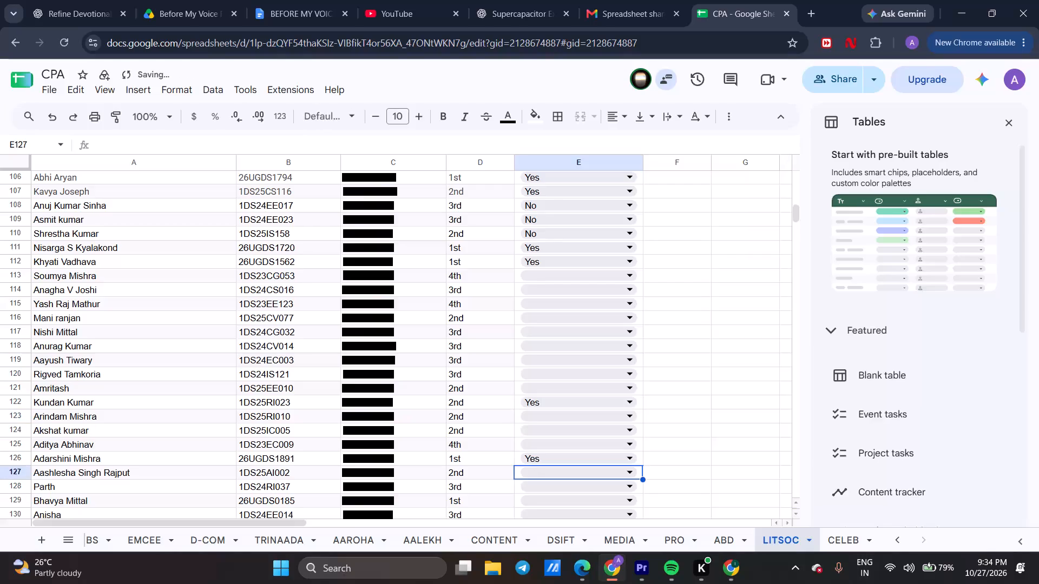
Check the last rows of the cpa record spreadsheet in Edge, and set E129 and E131 to Yes in Chrome's LITSOC sheet.
left_click(584, 570)
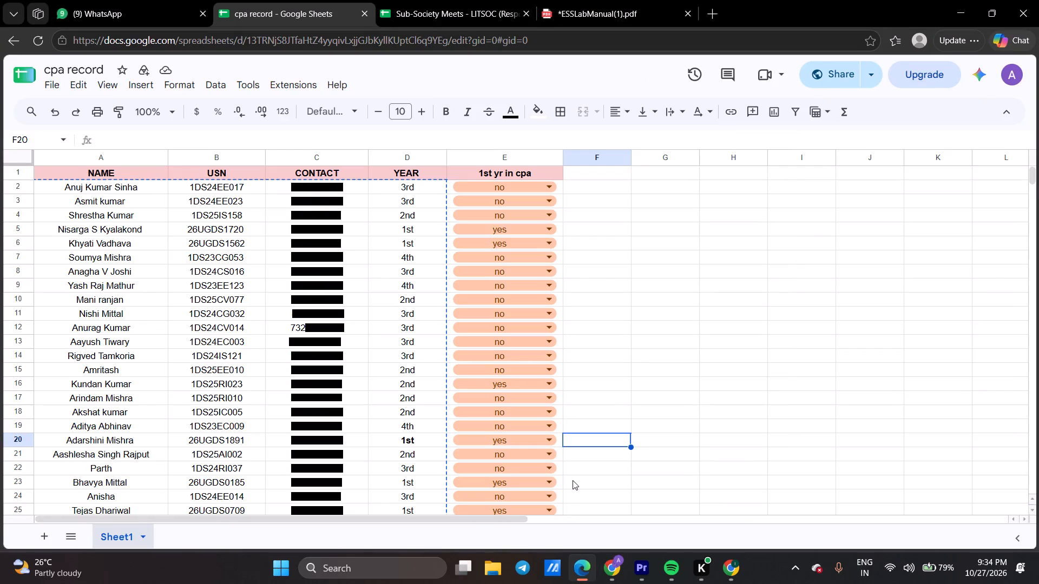
left_click(573, 482)
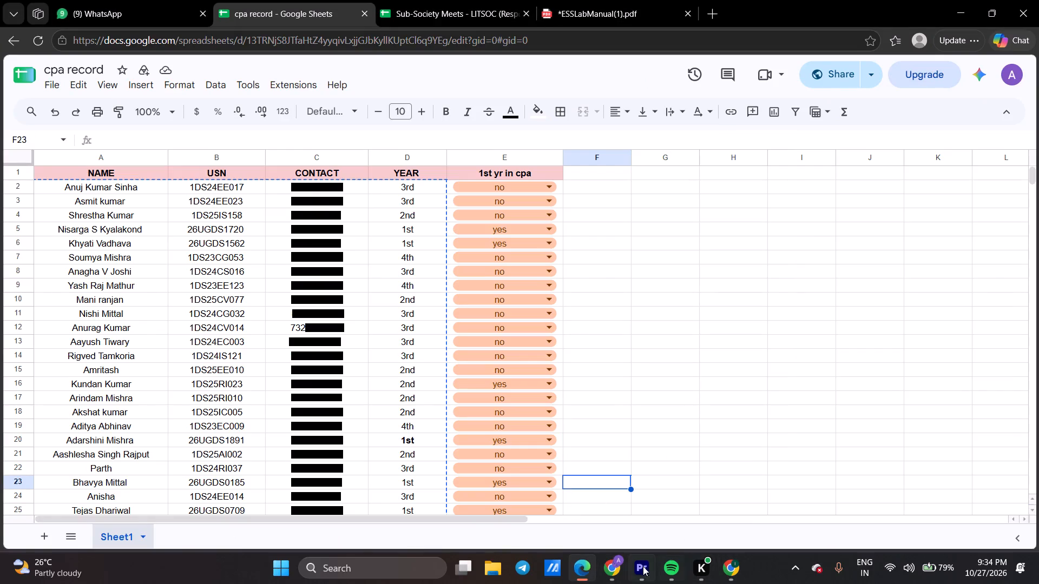
left_click(606, 563)
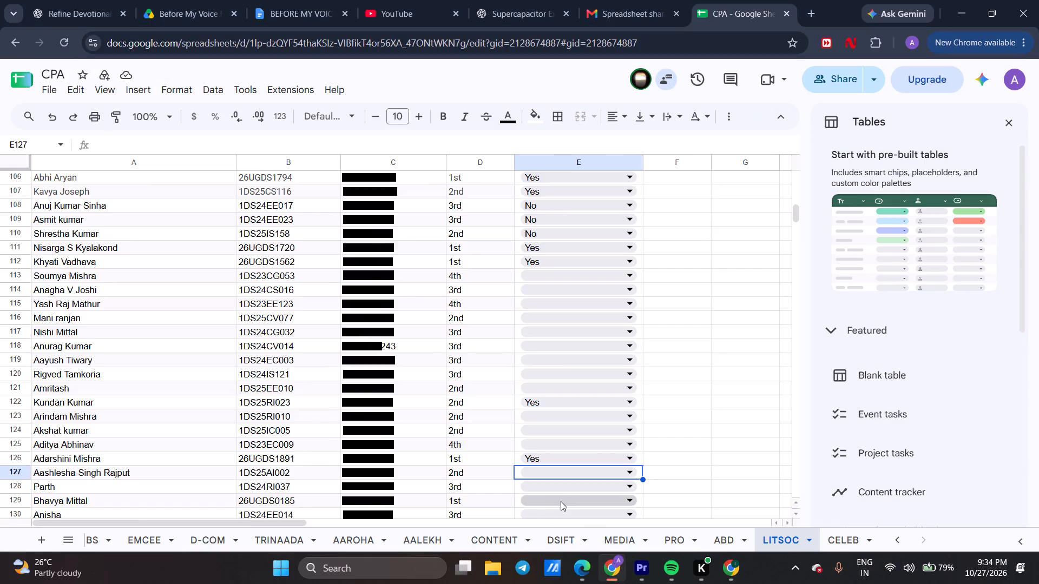
left_click(564, 503)
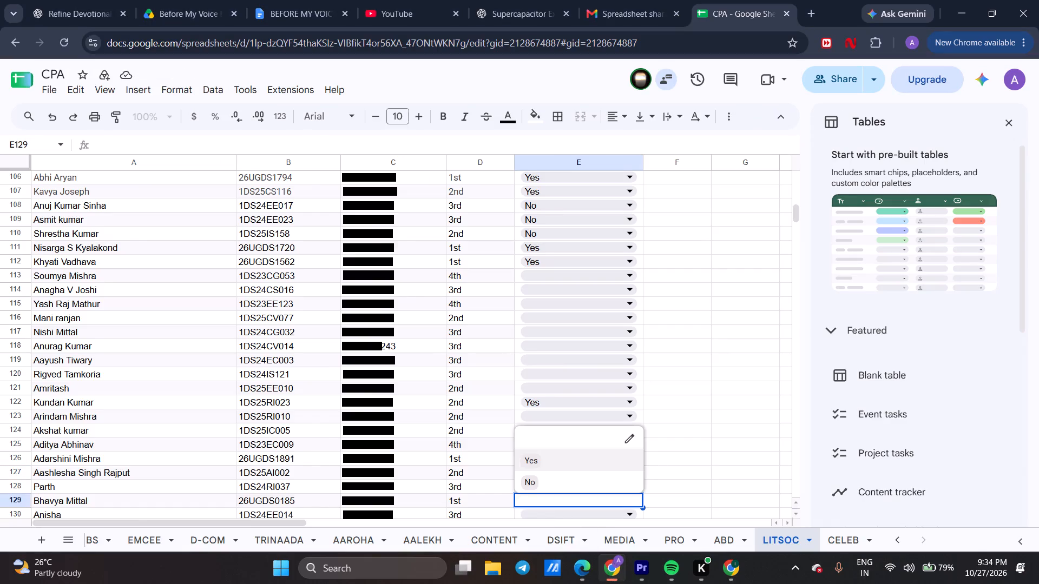
key("Return")
scroll(733, 406, "down", 1)
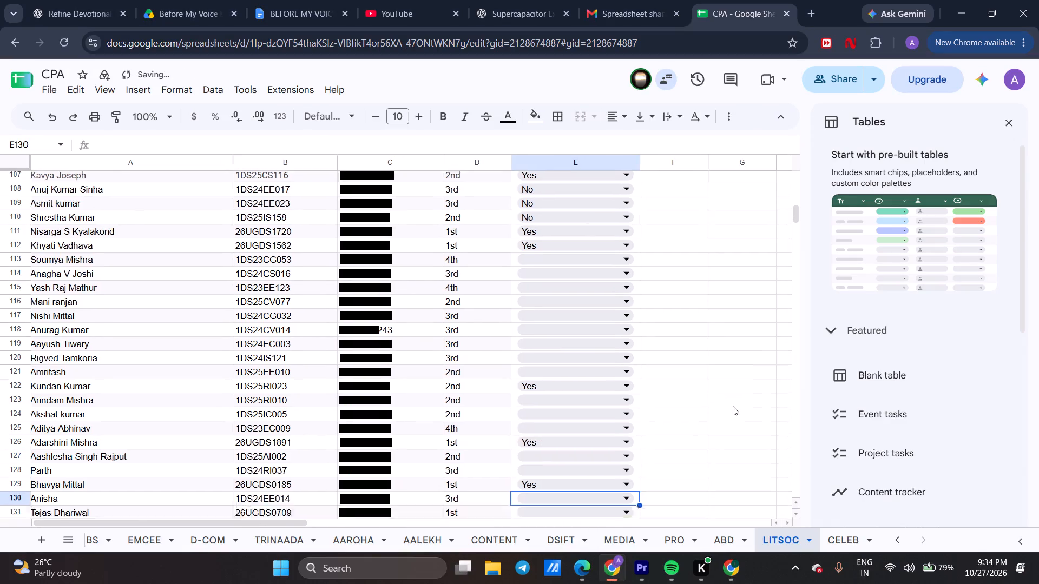
scroll(733, 406, "down", 1)
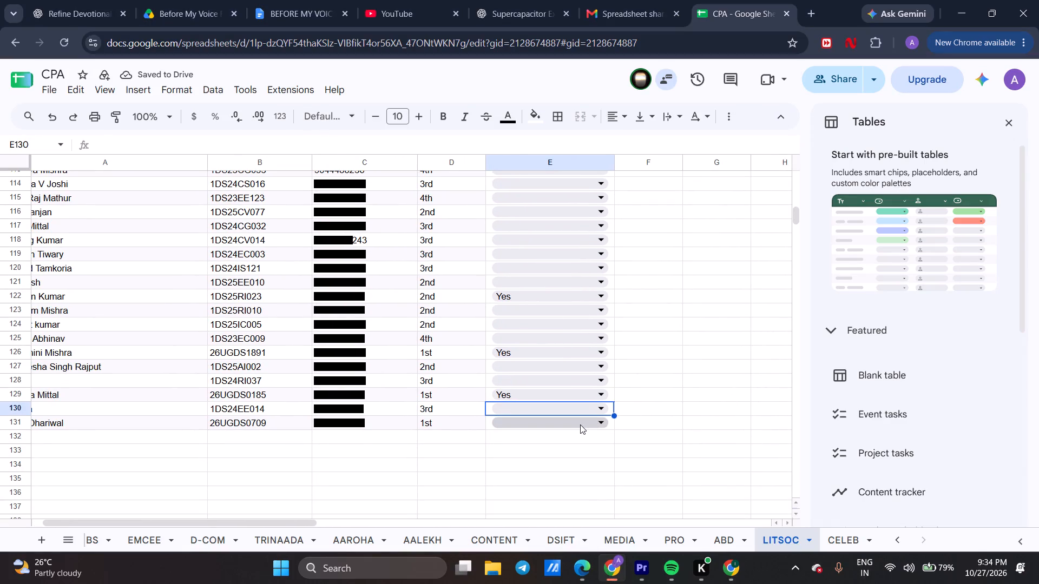
scroll(535, 473, "right", 5)
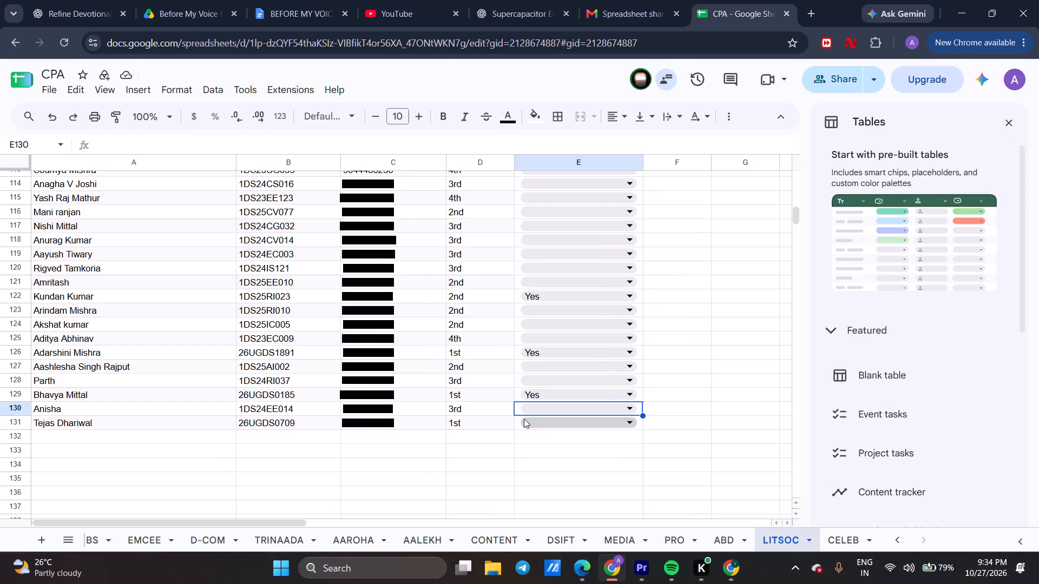
left_click(524, 419)
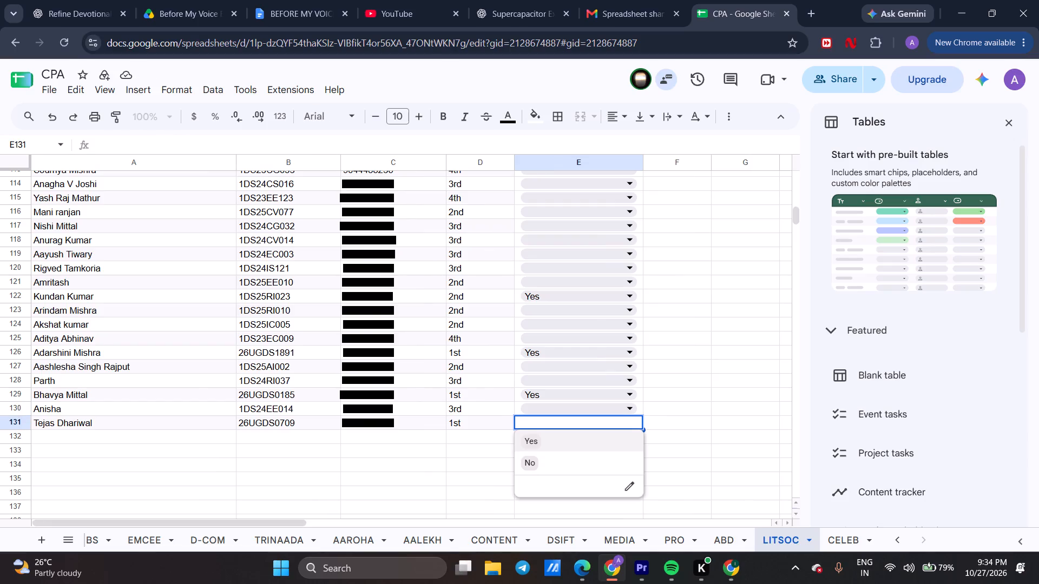
key("Return")
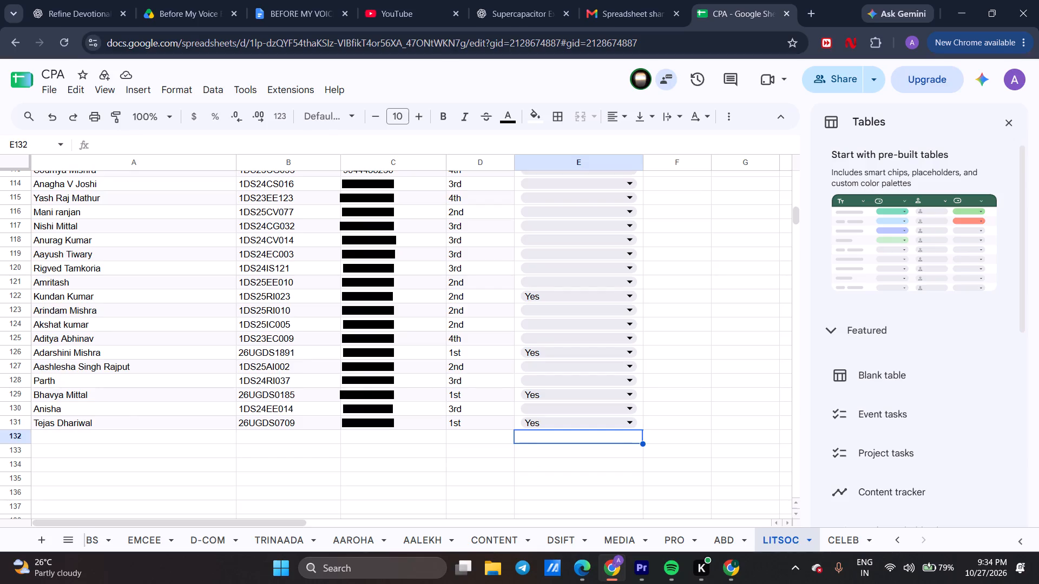
Set the dropdowns in E130 and E128 of the LITSOC sheet to No.
key("Up")
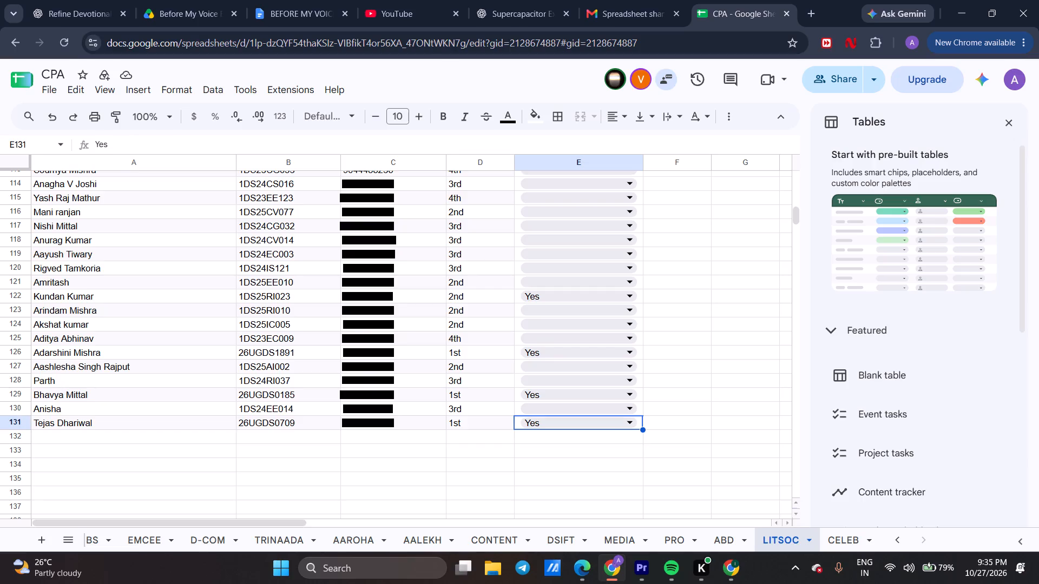
key("Up")
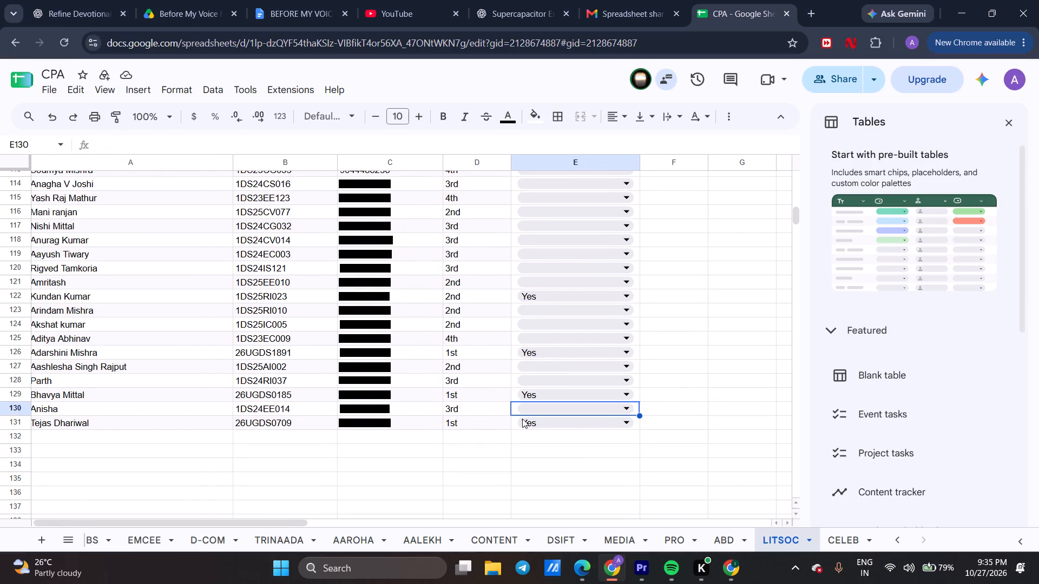
scroll(522, 419, "right", 1)
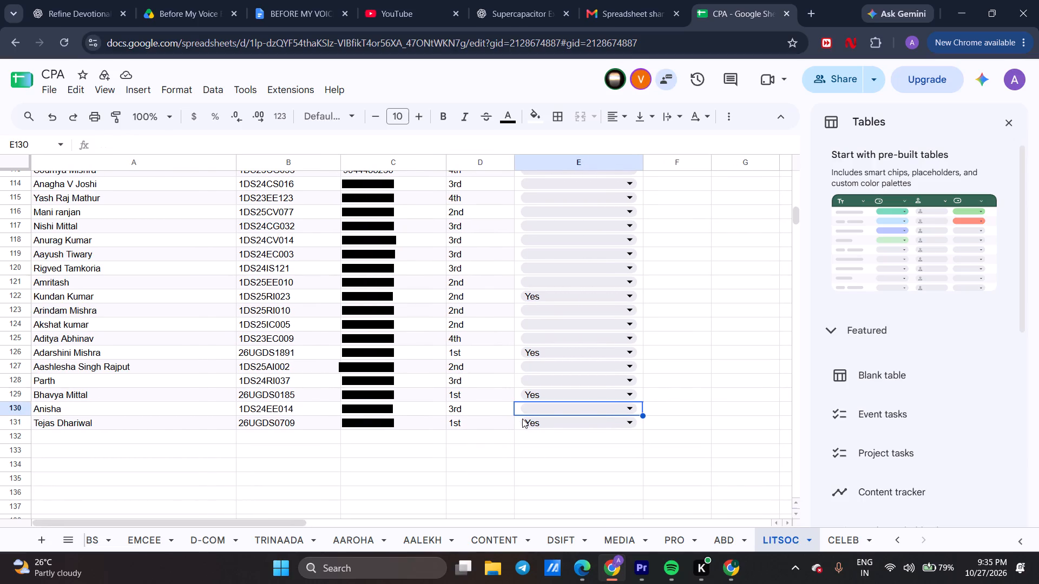
key("Return")
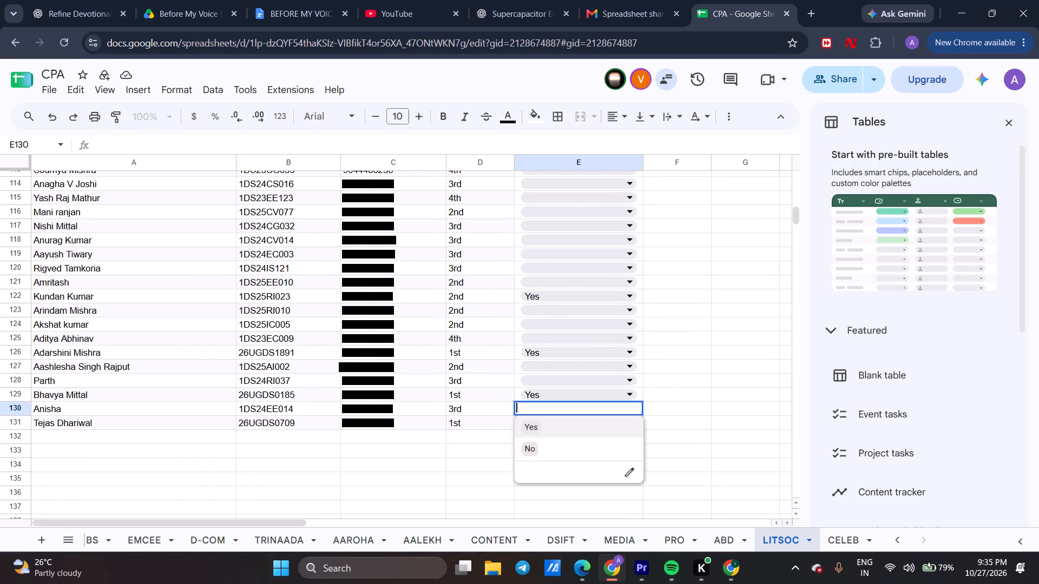
key("Down")
key("Return")
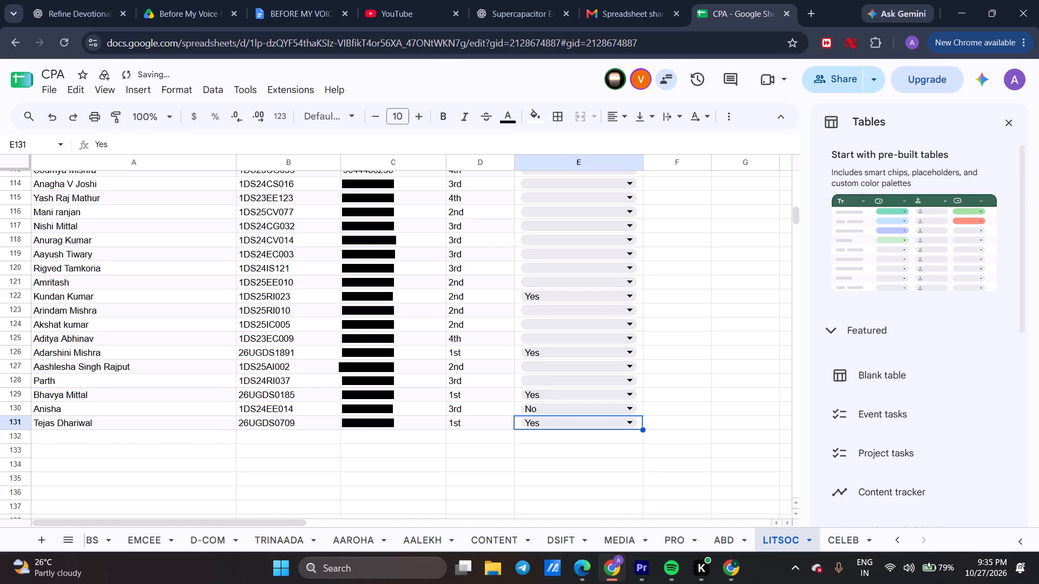
key("Up")
key("Up")
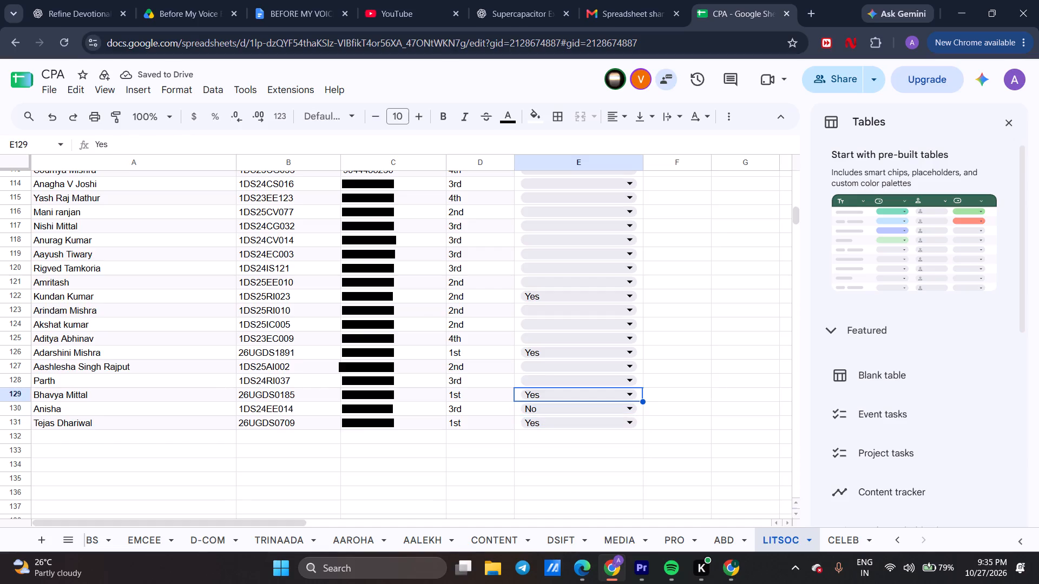
key("Up")
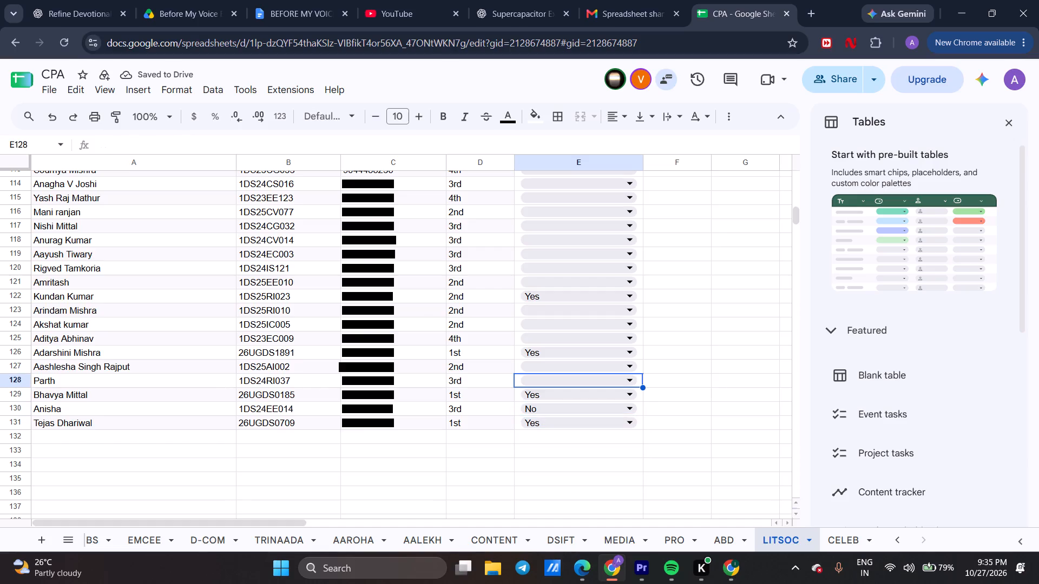
key("Return")
key("Down")
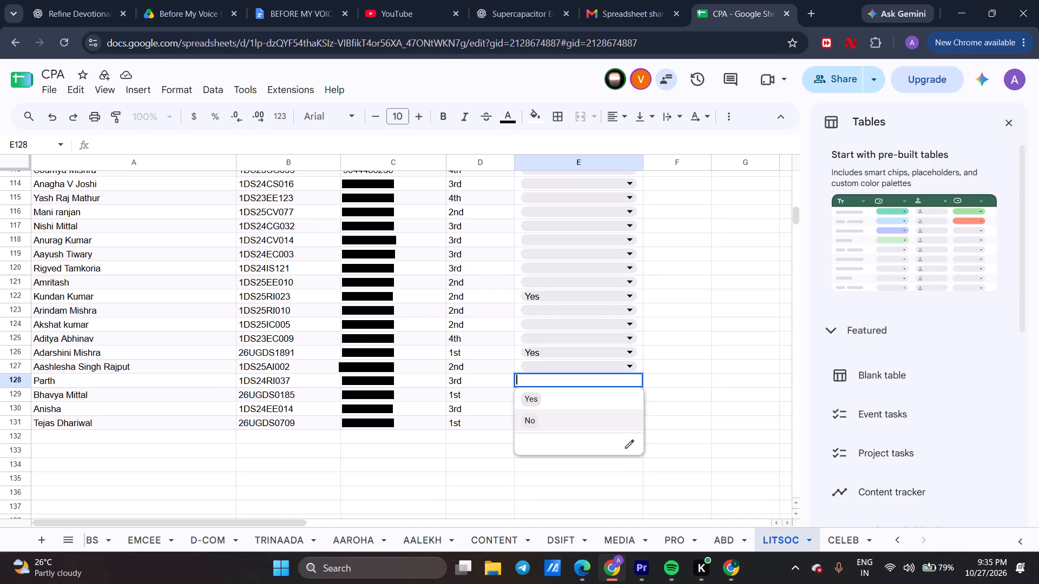
key("Return")
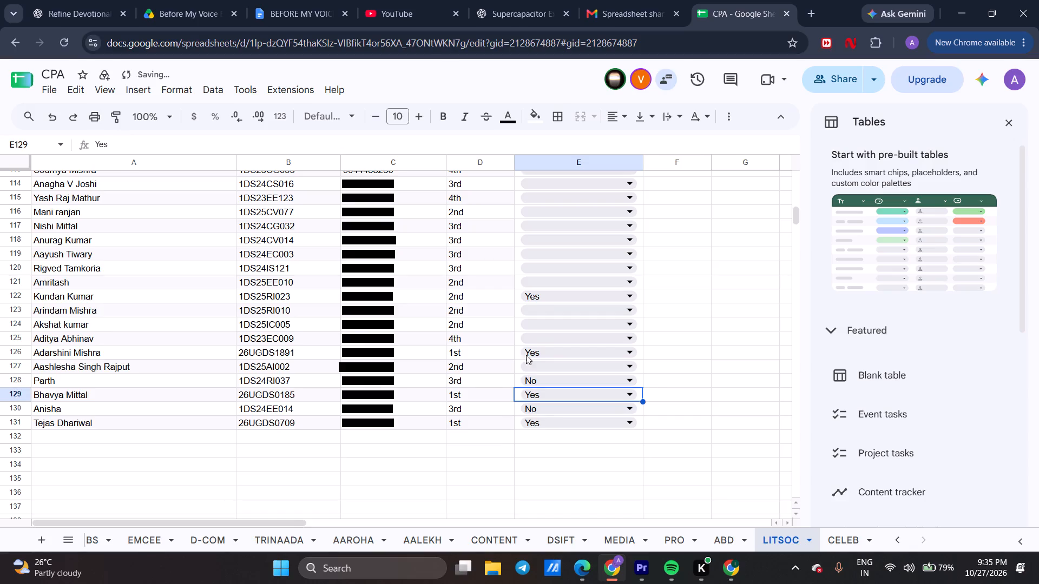
Set the first-year dropdown in E113 of the LITSOC sheet to No and fill it down through E121.
left_click(710, 215)
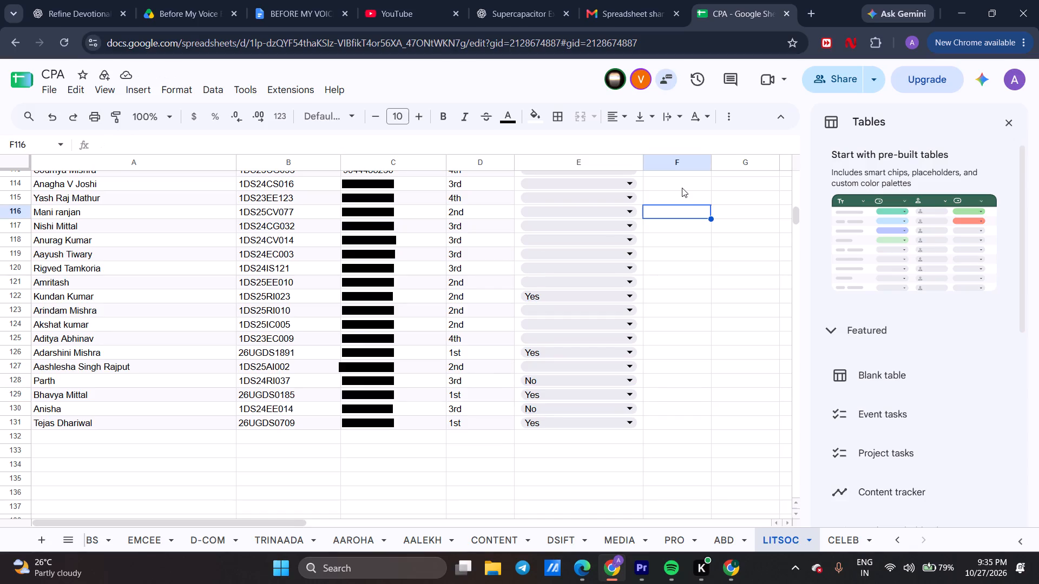
scroll(550, 281, "up", 1)
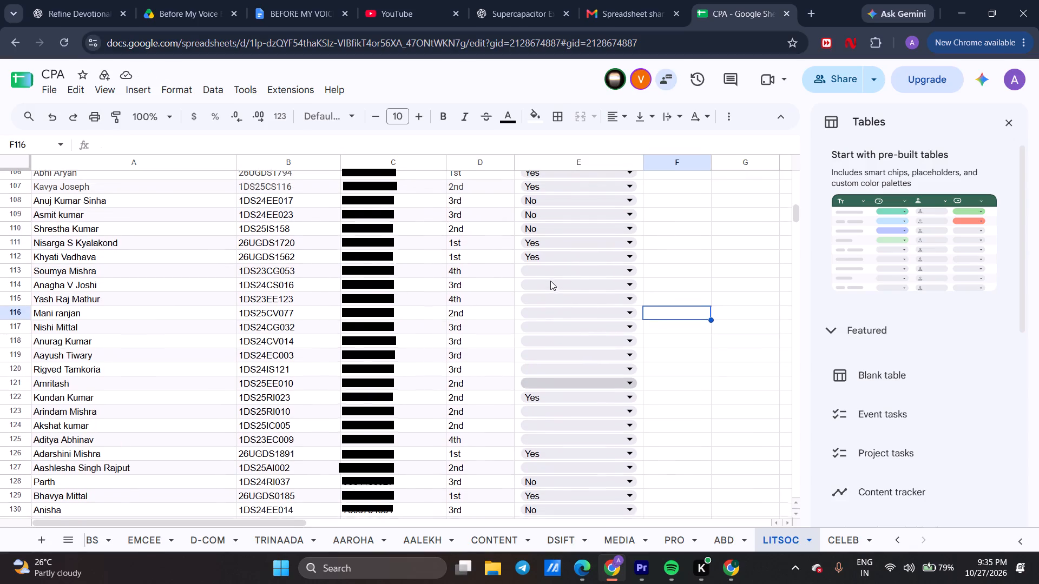
scroll(550, 281, "up", 1)
left_click(553, 273)
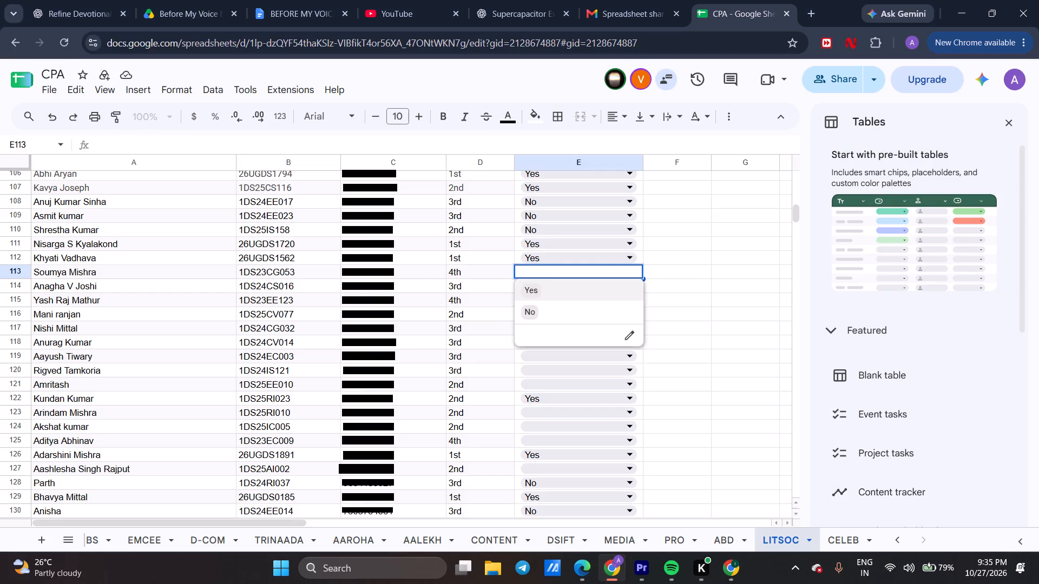
left_click(552, 309)
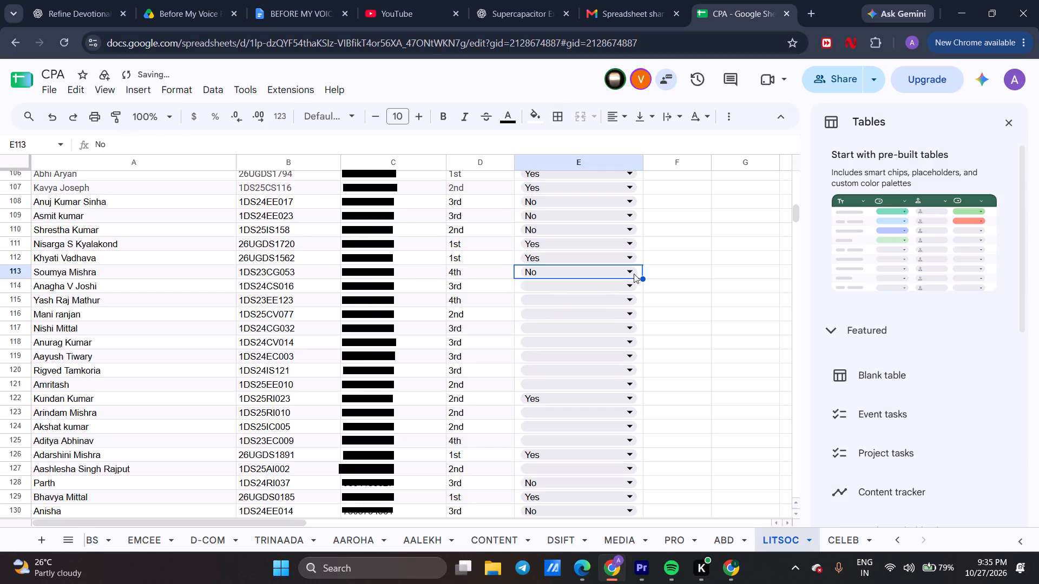
left_click_drag(643, 277, 643, 306)
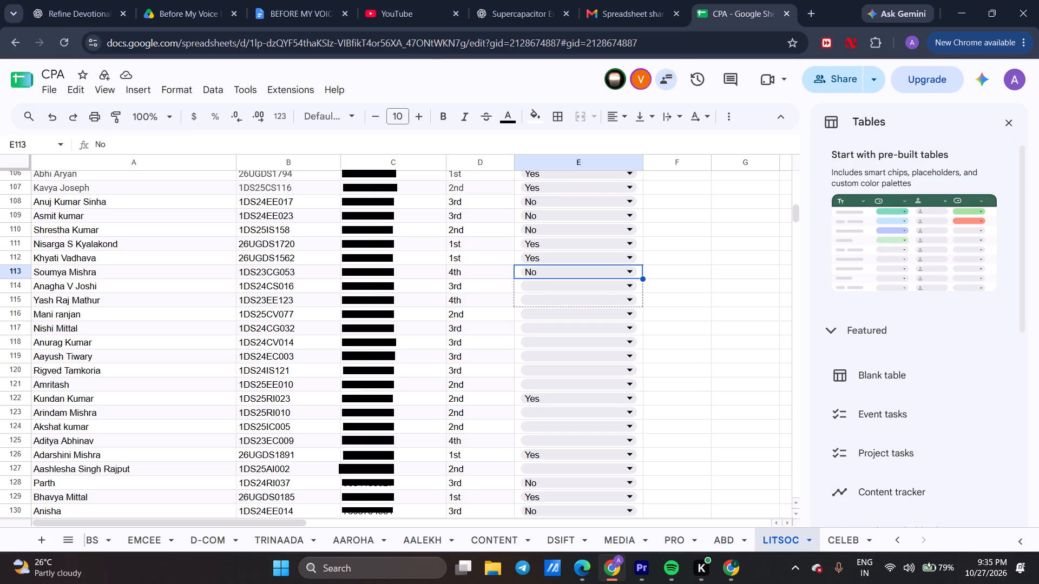
left_click_drag(643, 306, 644, 315)
left_click_drag(644, 315, 642, 336)
left_click_drag(642, 336, 641, 352)
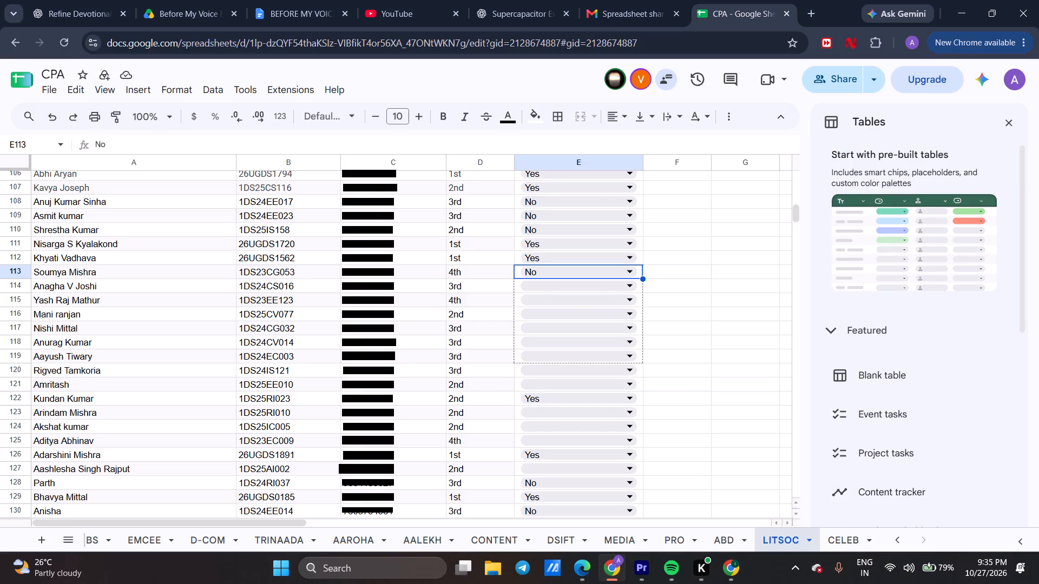
left_click_drag(641, 352, 641, 375)
left_click_drag(641, 375, 641, 382)
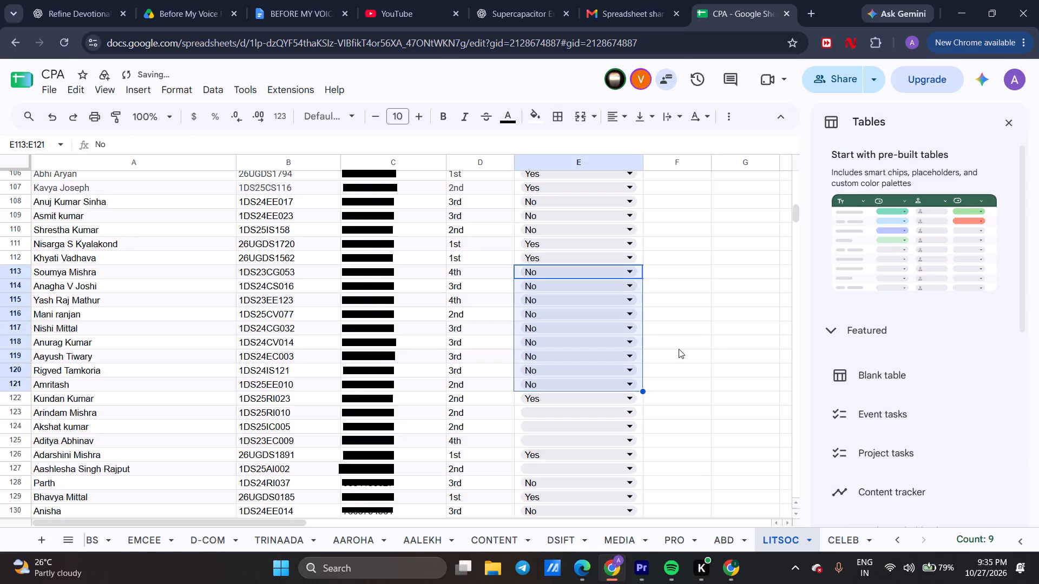
left_click(680, 346)
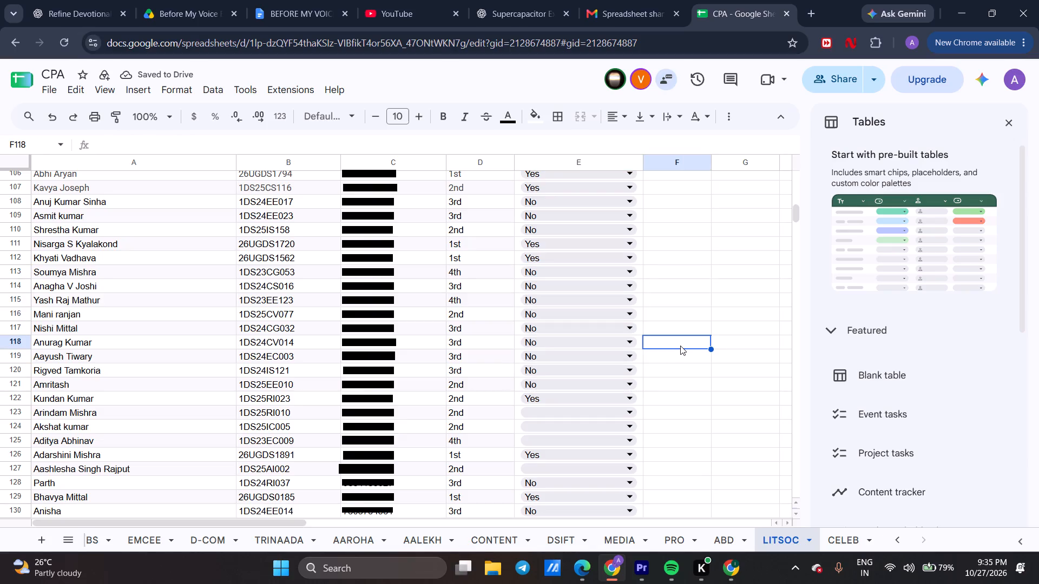
Check the filled first-year answers row by row from row 113 to row 123 of the LITSOC sheet.
left_click(685, 274)
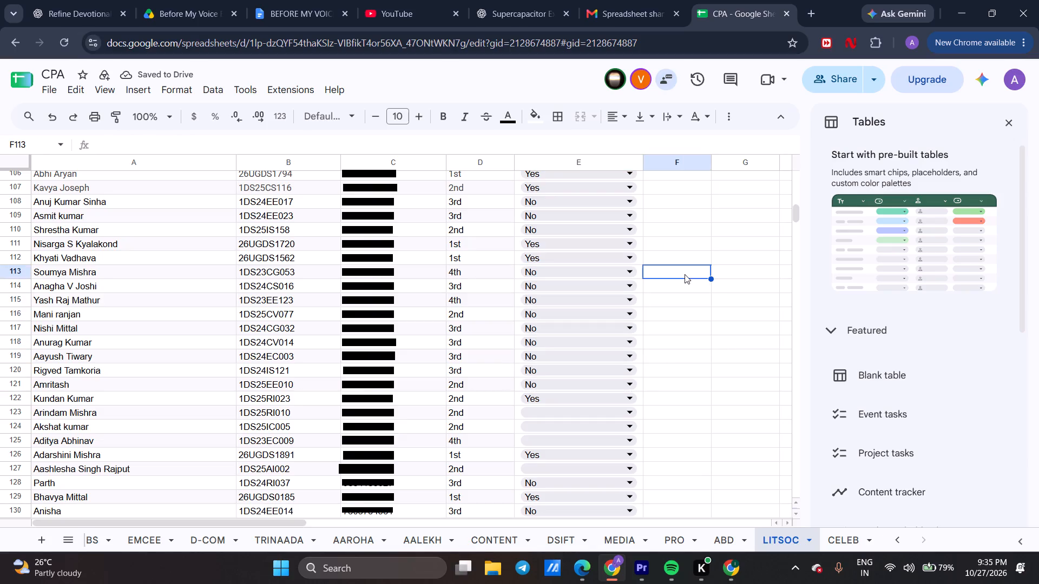
key("Down")
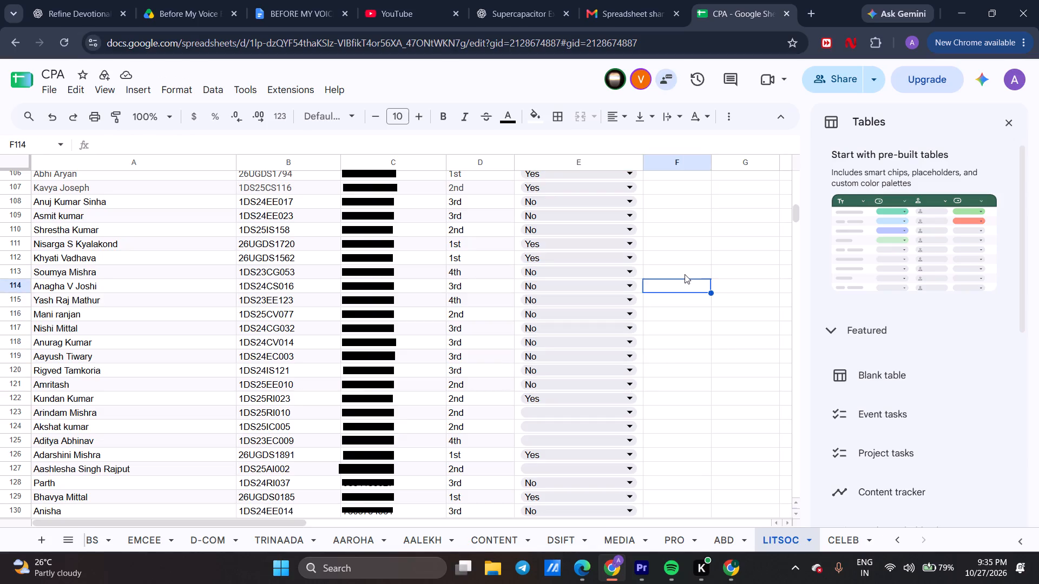
key("Down")
key("Down")
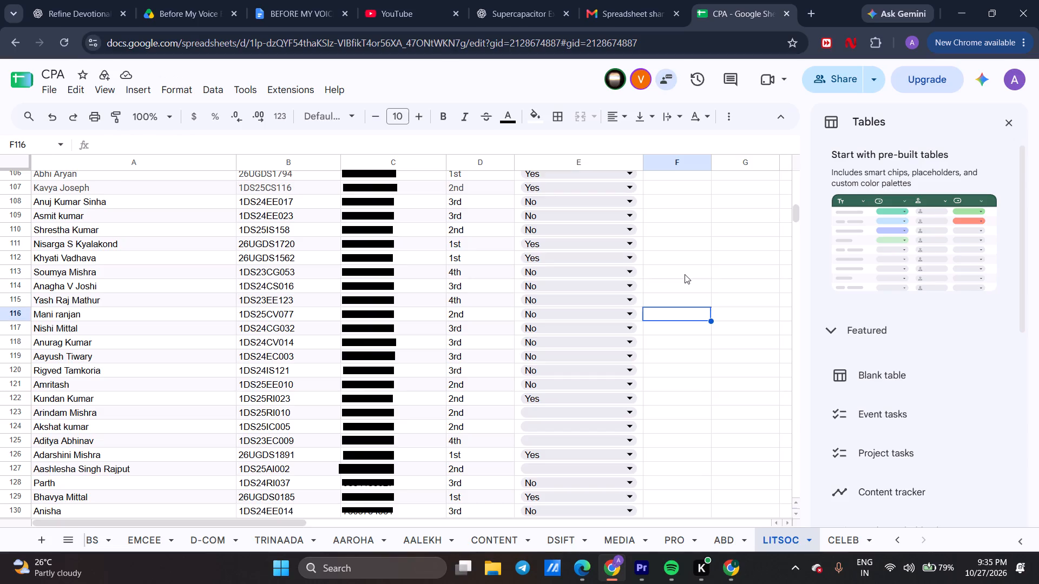
key("Down")
key("Down")
key("Down")
key("Down")
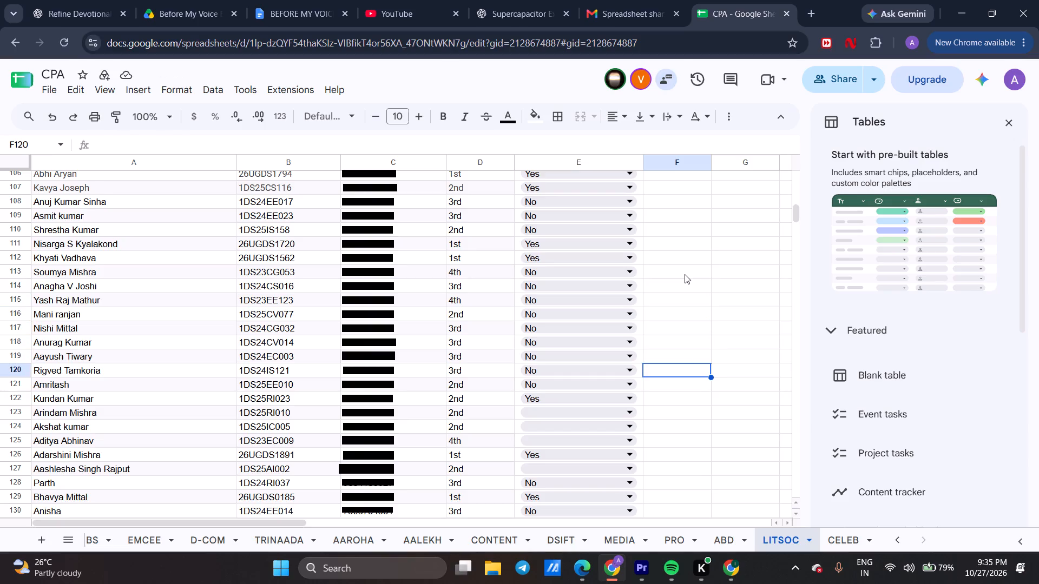
key("Down")
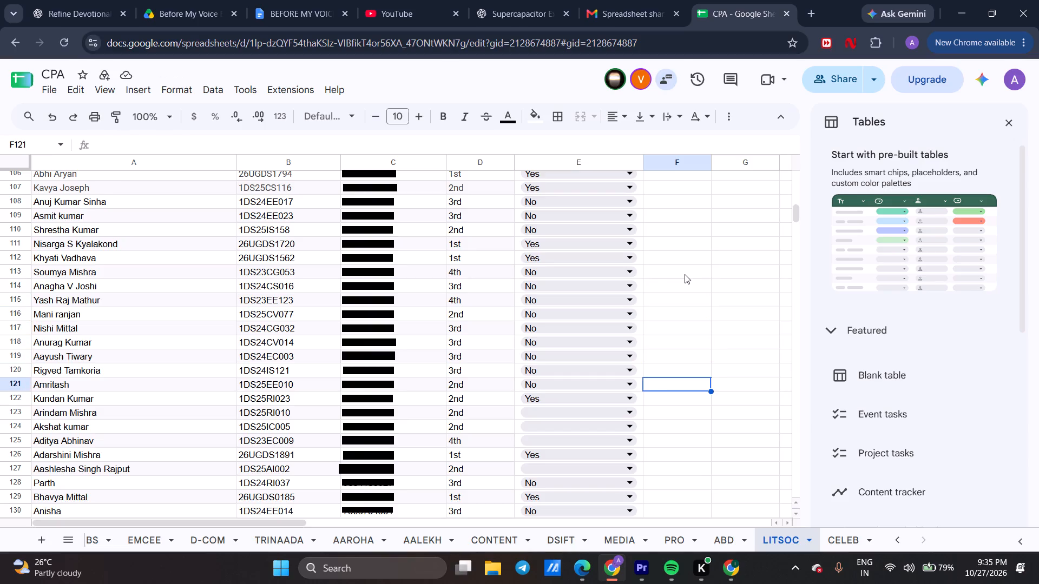
key("Down")
key("Down")
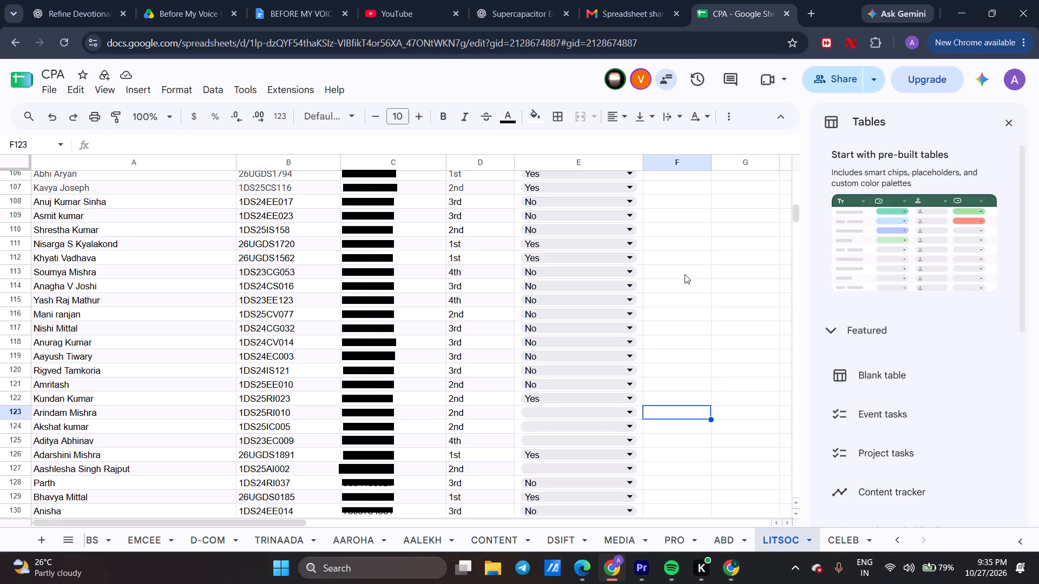
Set E123 to No, fill it down through E125, and set the remaining blank dropdown in E127 to No.
left_click(543, 413)
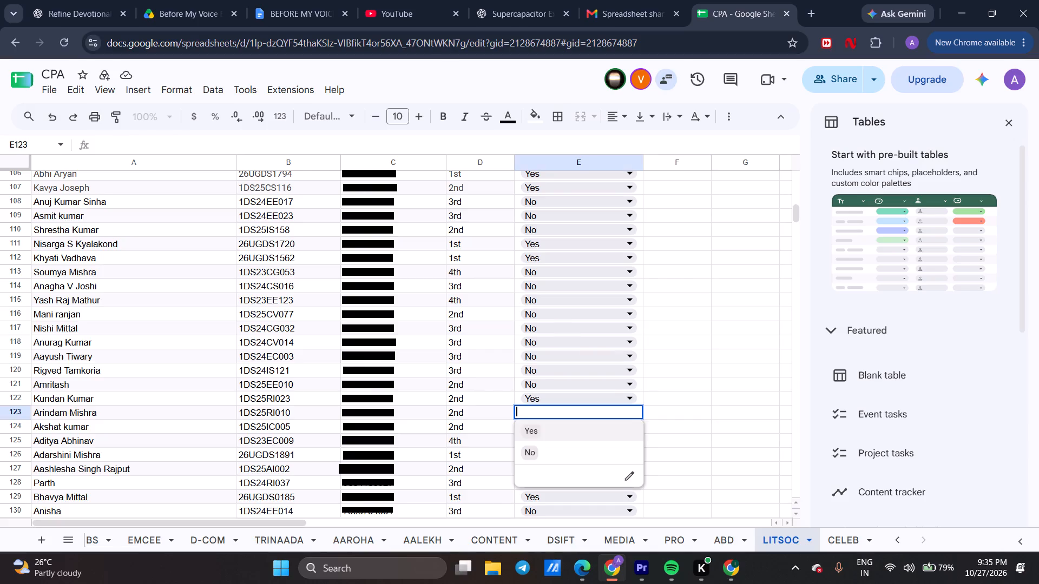
left_click(536, 452)
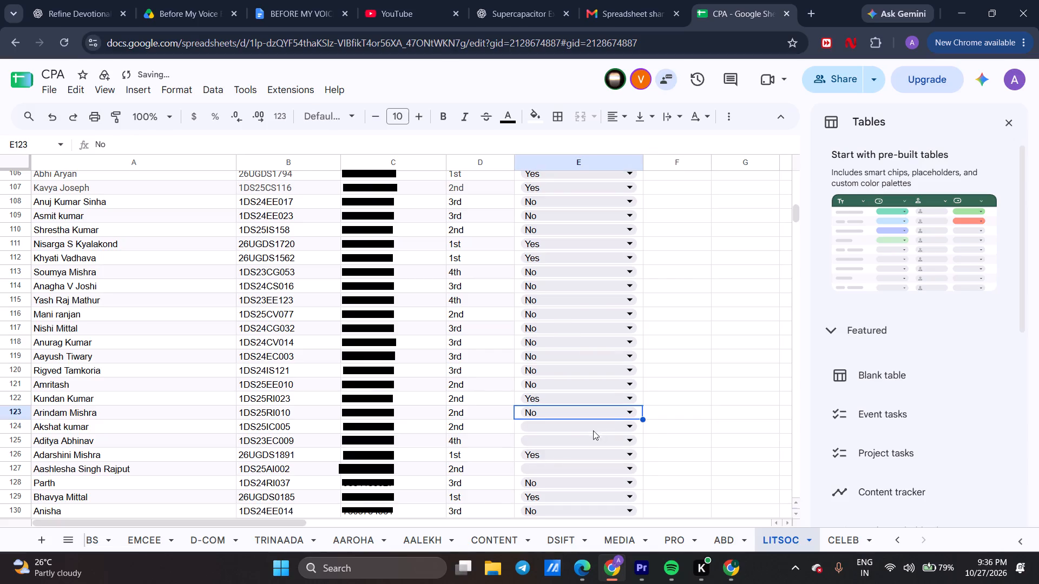
left_click_drag(641, 420, 641, 433)
left_click_drag(641, 433, 641, 446)
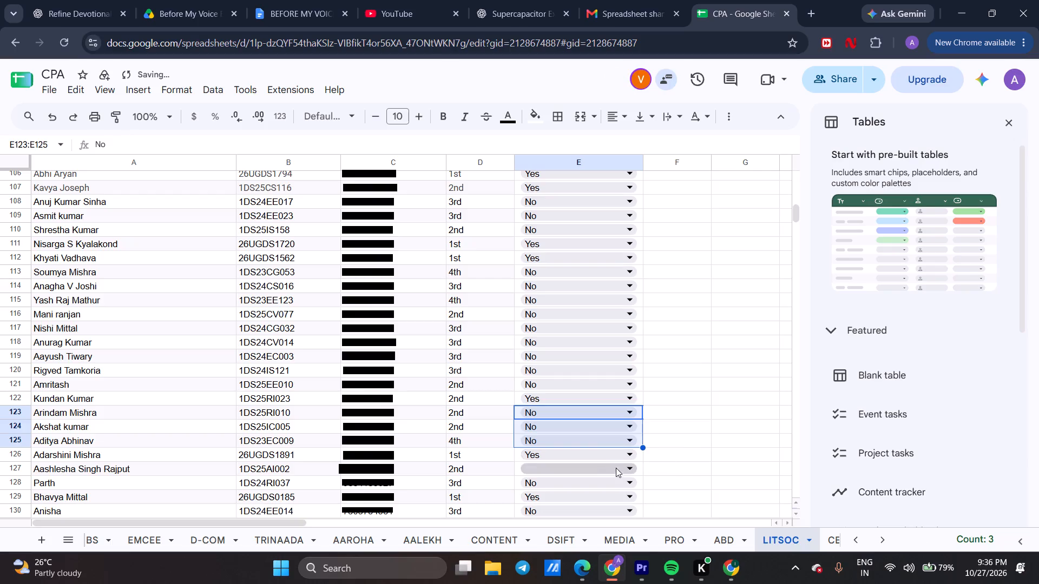
left_click(612, 469)
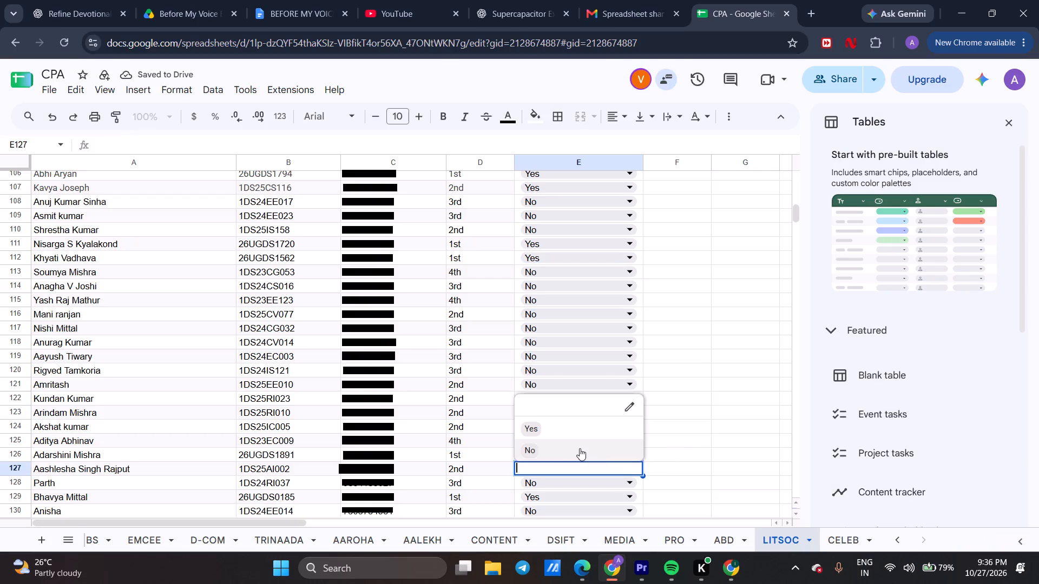
left_click(580, 448)
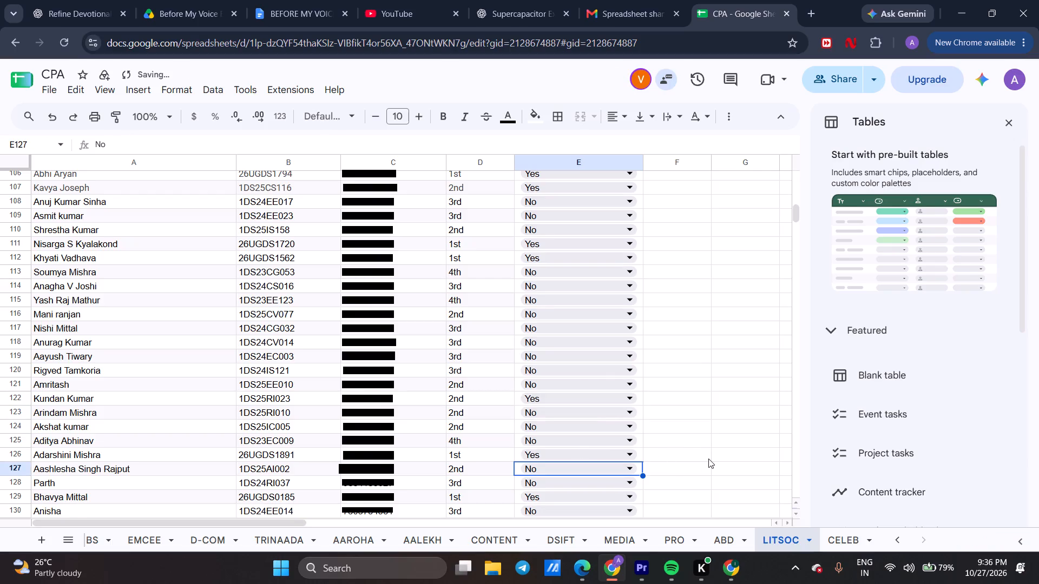
Review the FIRST YEAR IN CPA answers down to row 131 and back up to row 108.
scroll(708, 459, "down", 2)
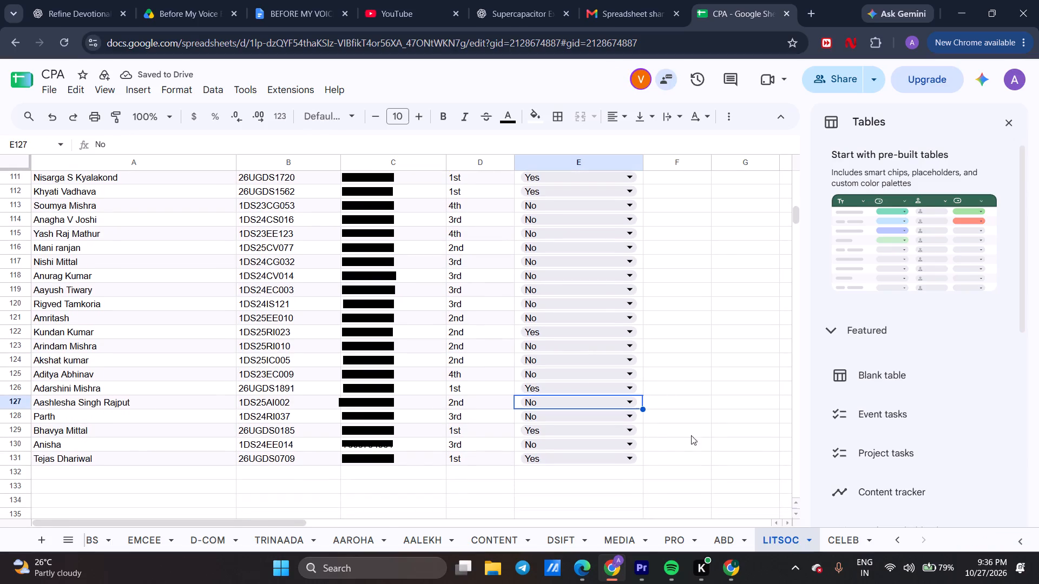
key("Down")
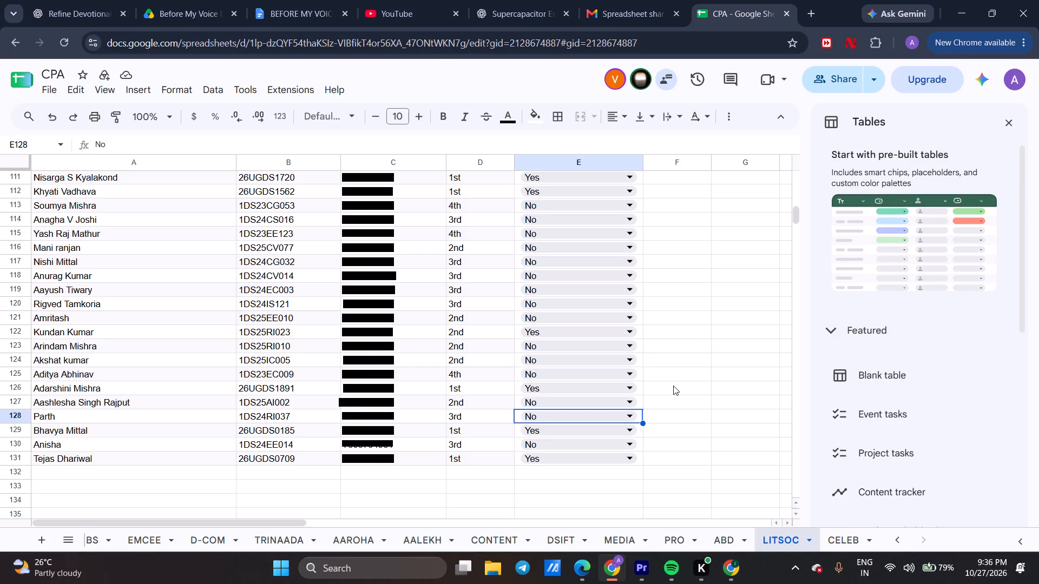
key("Down")
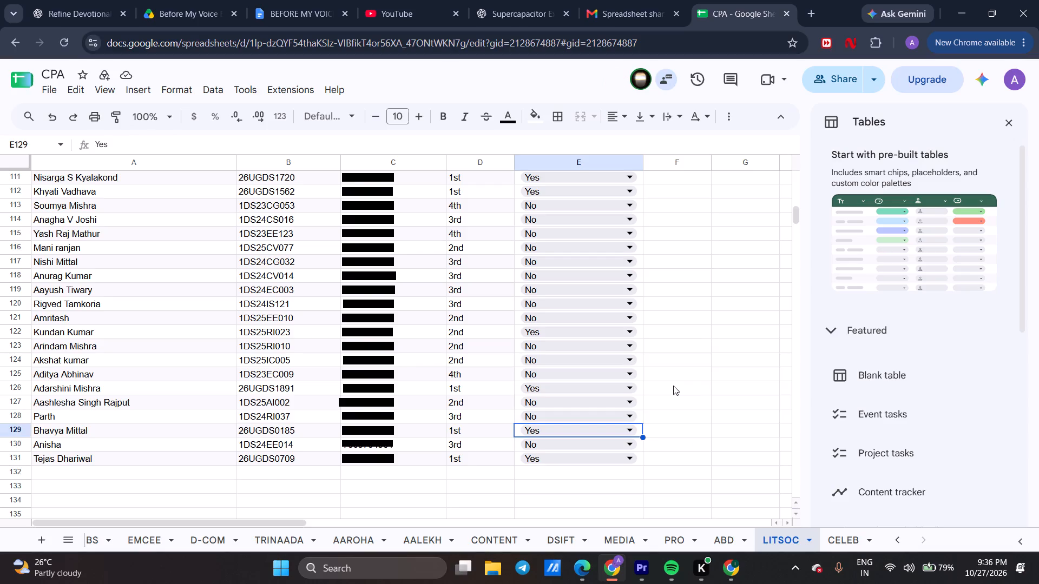
key("Down")
key("Down")
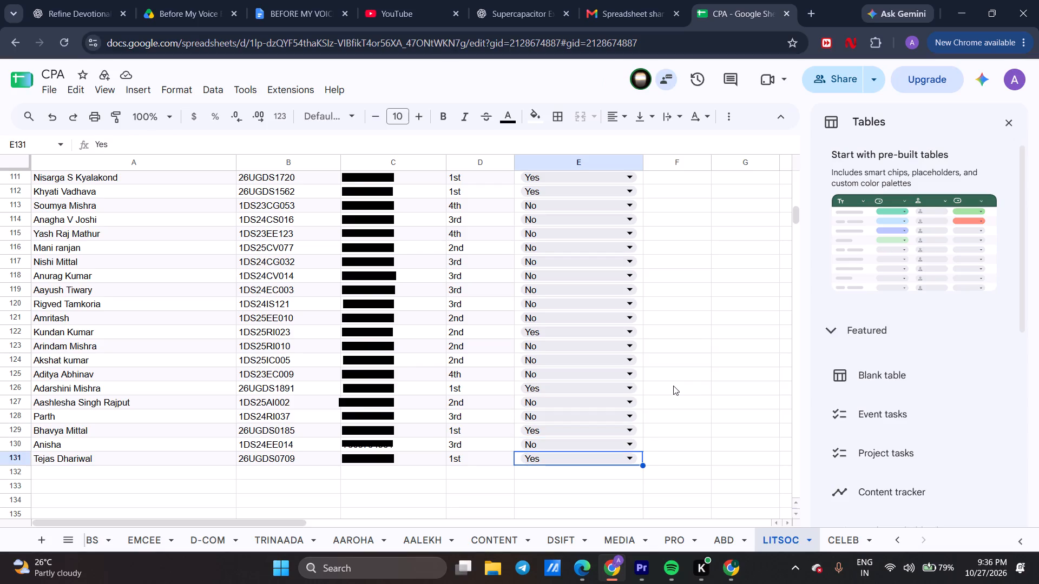
key("Up")
key("Up")
key("Up")
key("Up")
key("Up")
key("Up")
key("Up")
key("Up")
key("Up")
key("Up")
key("Up")
key("Up")
key("Up")
key("Up")
key("Up")
key("Up")
key("Up")
key("Up")
key("Up")
key("Up")
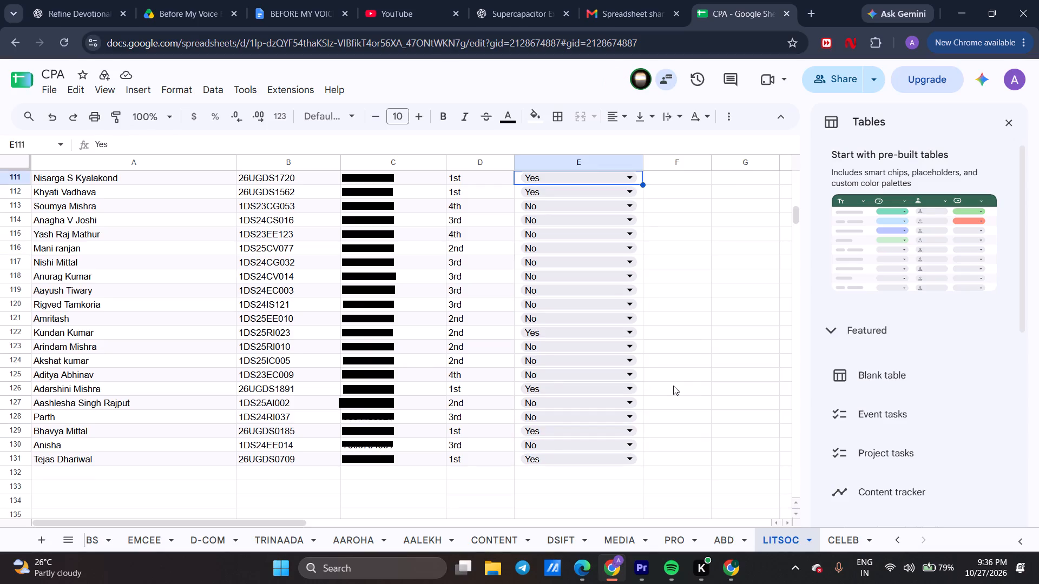
key("Up")
key("Up")
key("Up")
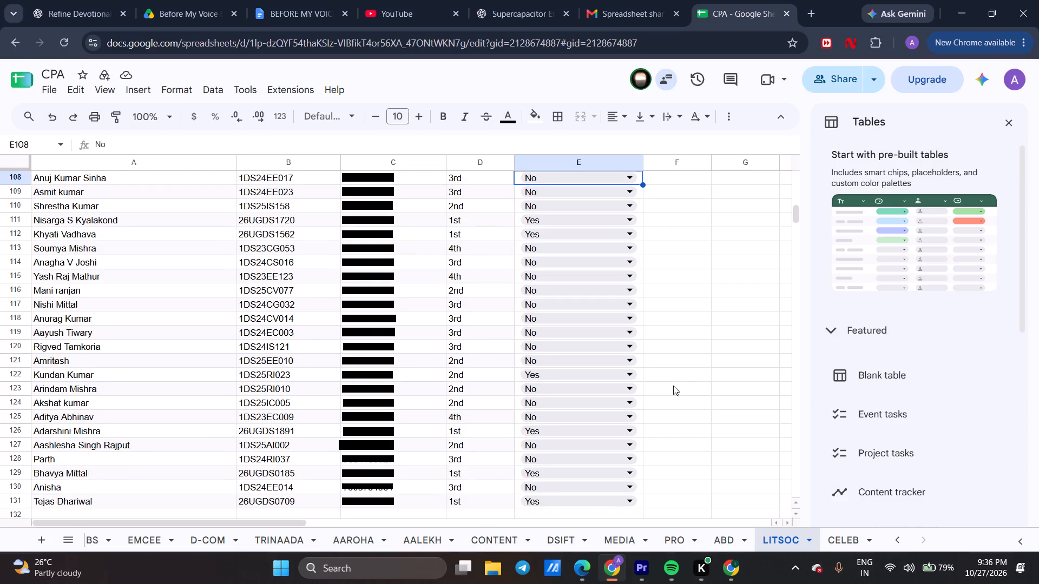
Look through the whole LITSOC sheet, from the header row to the last records, checking the entries and dropdown answers.
scroll(673, 386, "up", 1)
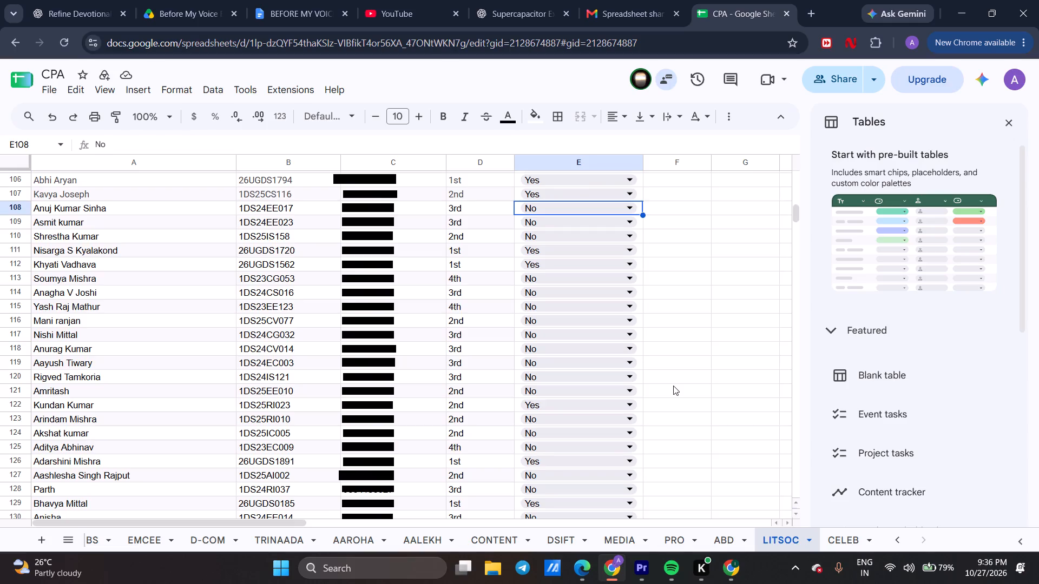
scroll(673, 386, "down", 1)
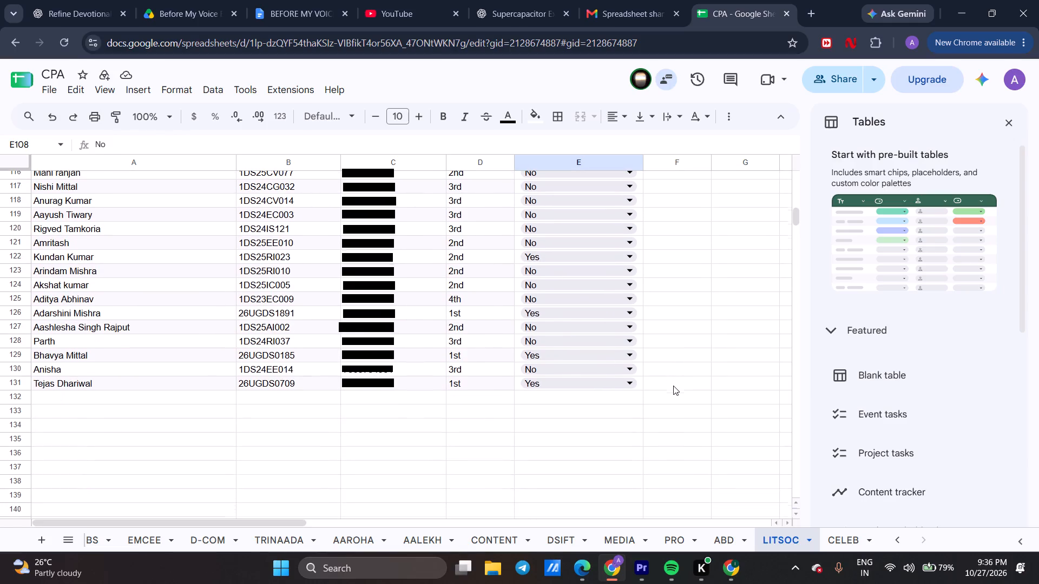
scroll(673, 386, "down", 1)
scroll(673, 386, "up", 3)
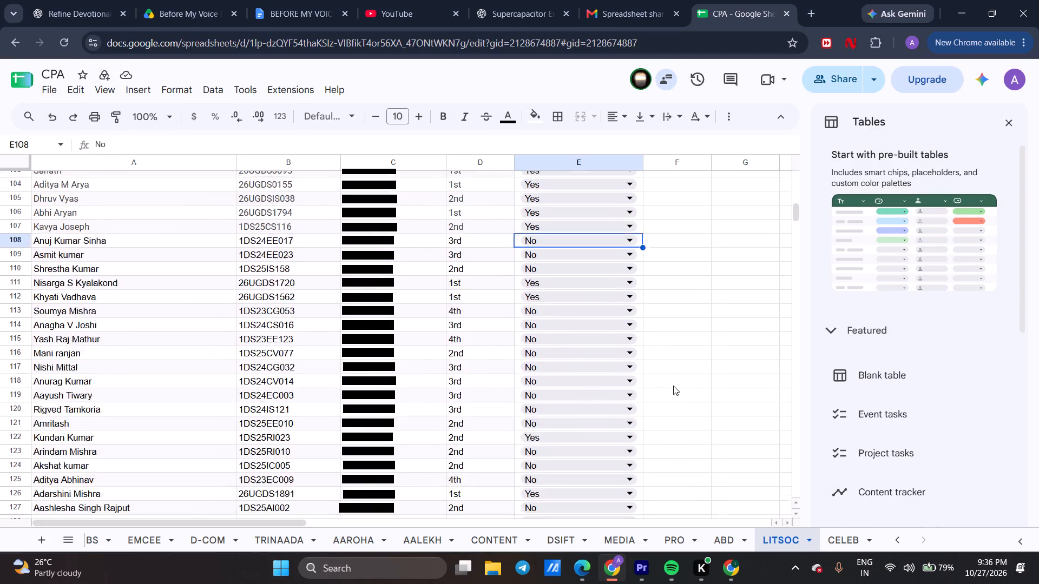
scroll(673, 386, "up", 17)
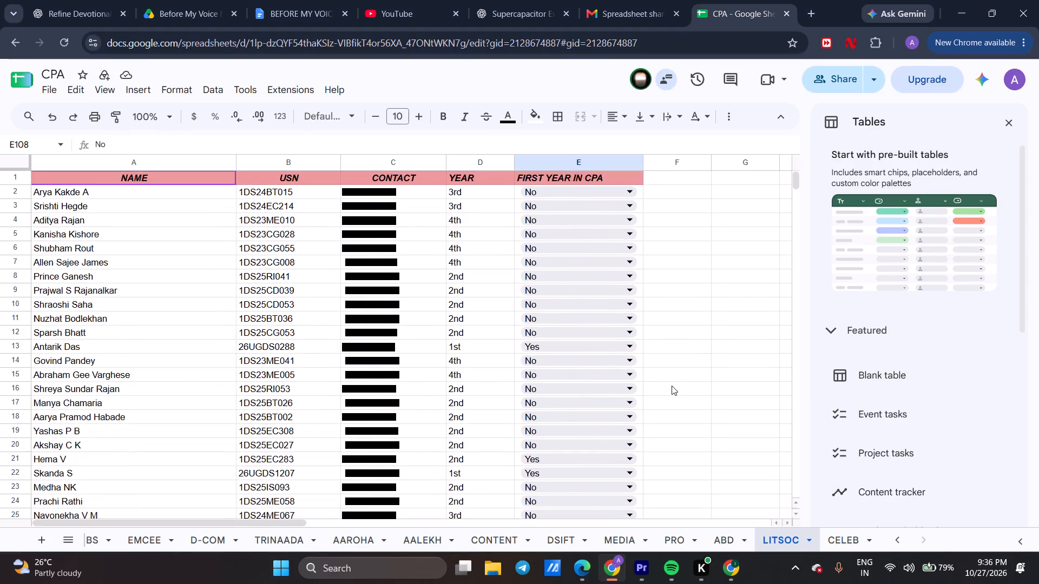
scroll(672, 386, "down", 11)
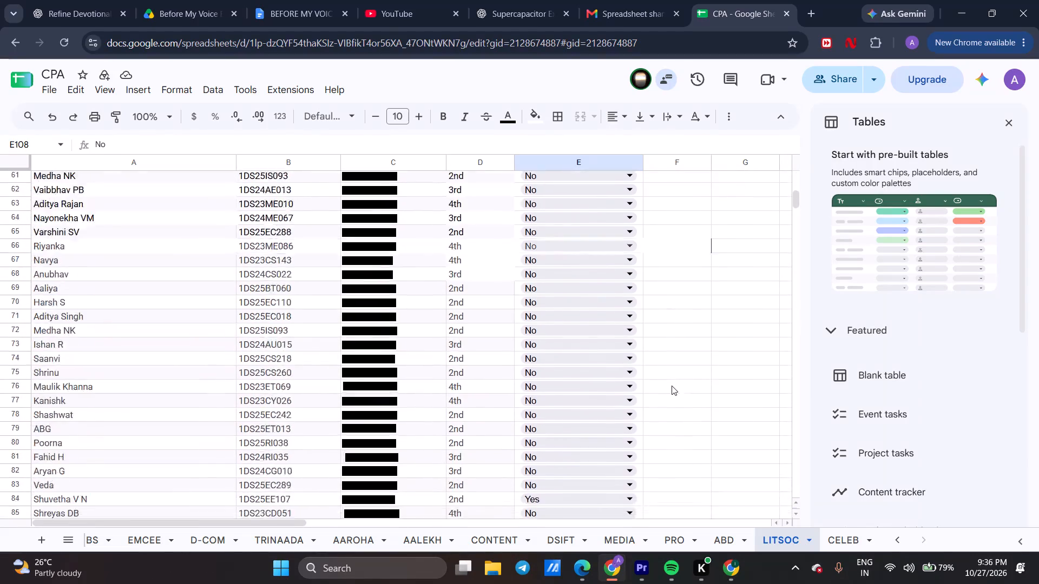
scroll(672, 386, "down", 9)
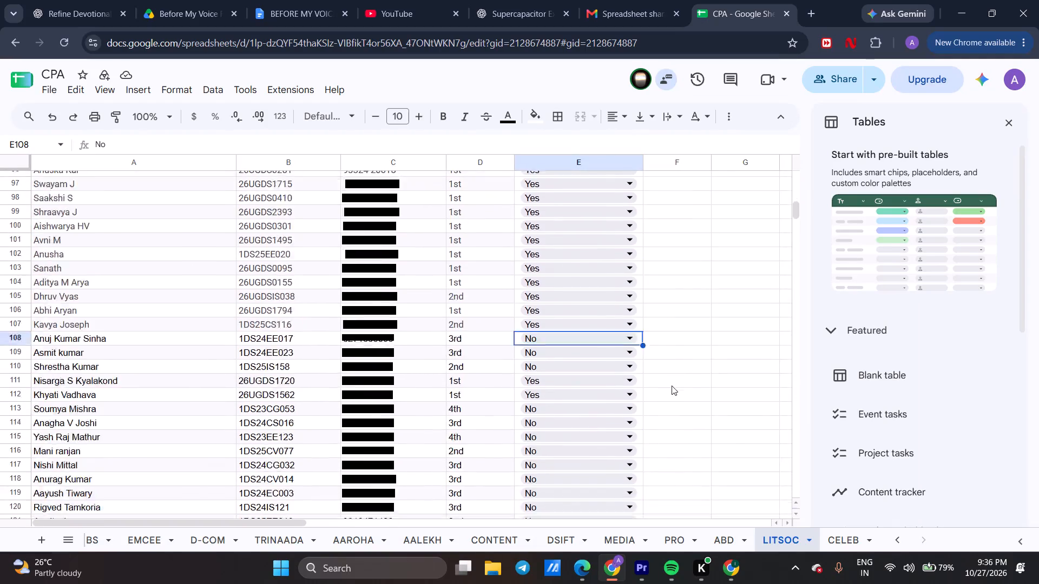
Check the first-year answers against each member's year, row by row from row 108 to row 131 of the LITSOC sheet.
scroll(672, 386, "down", 2)
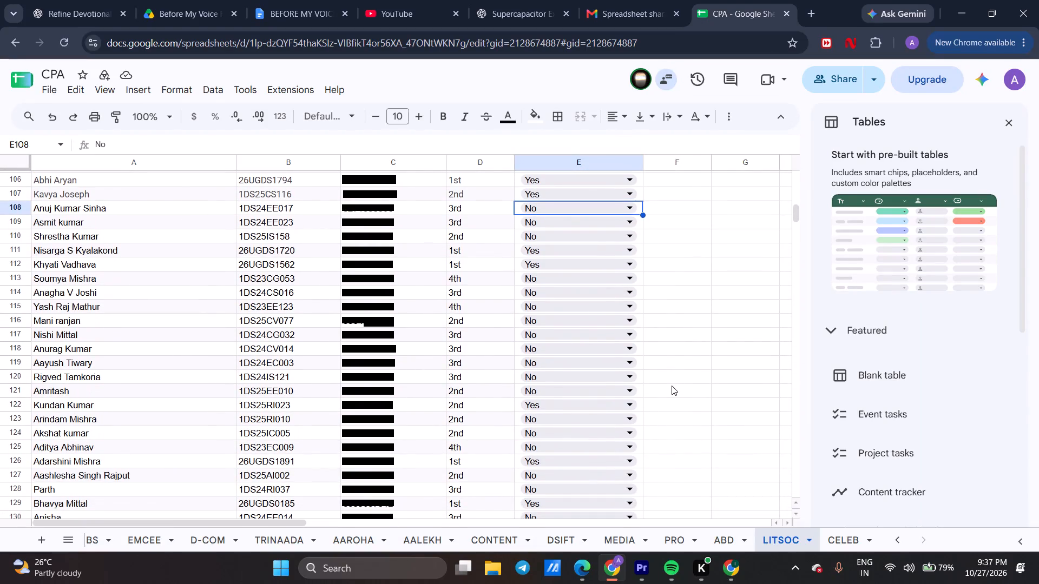
key("Down")
key("Down")
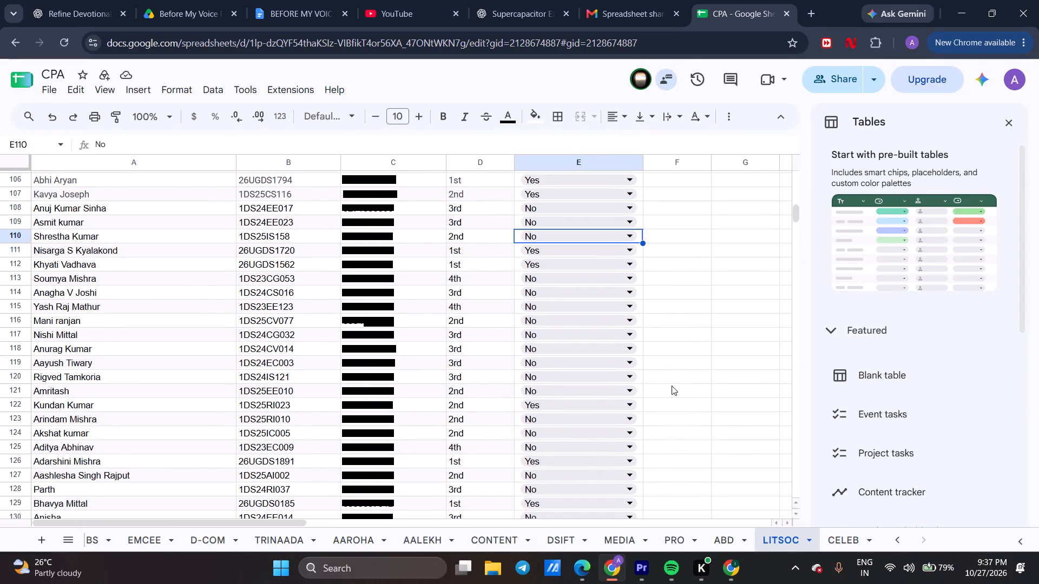
key("Down")
key("Down")
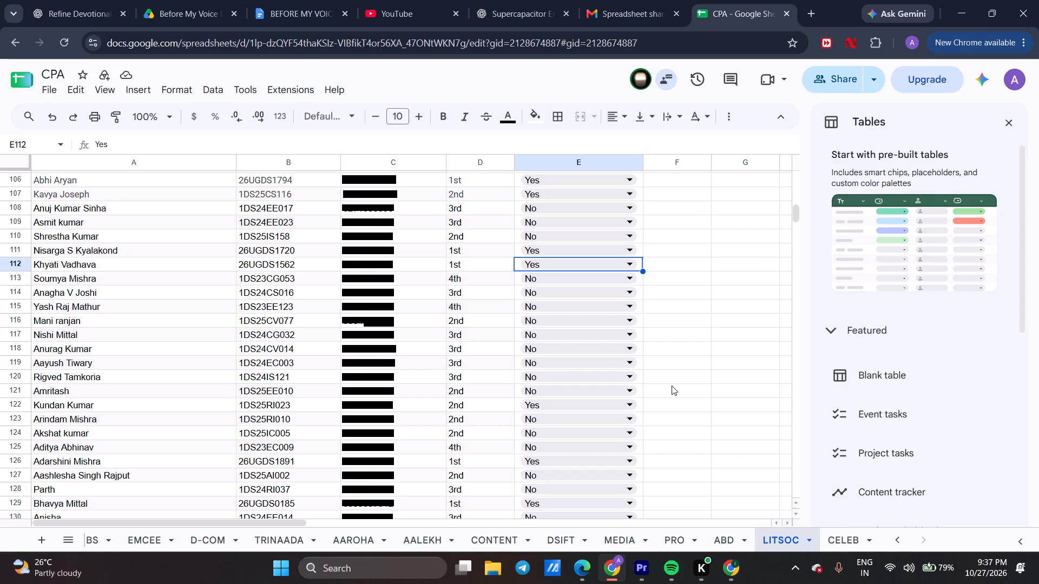
key("Down")
key("Down")
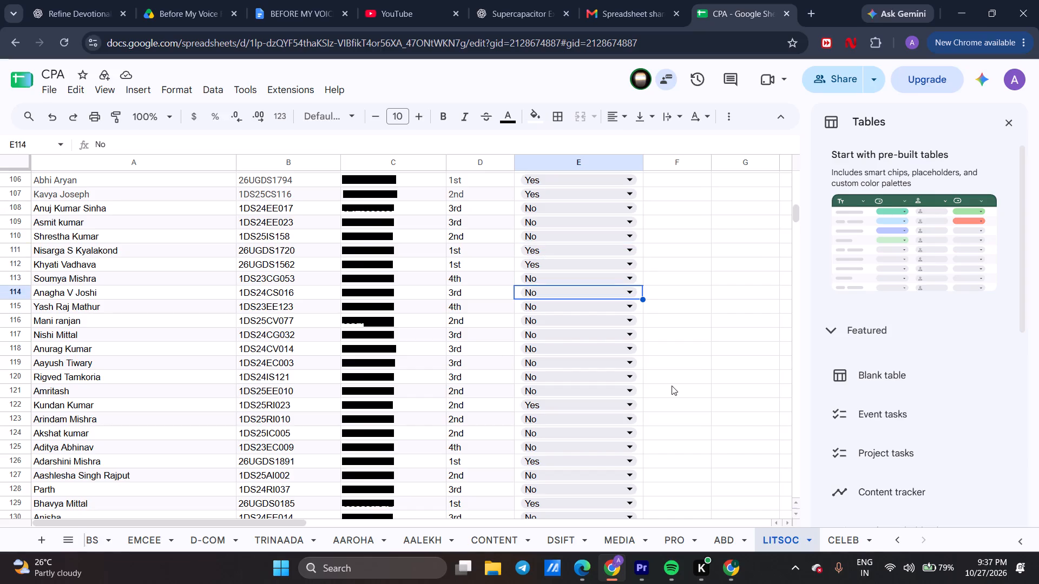
key("Down")
key("Down")
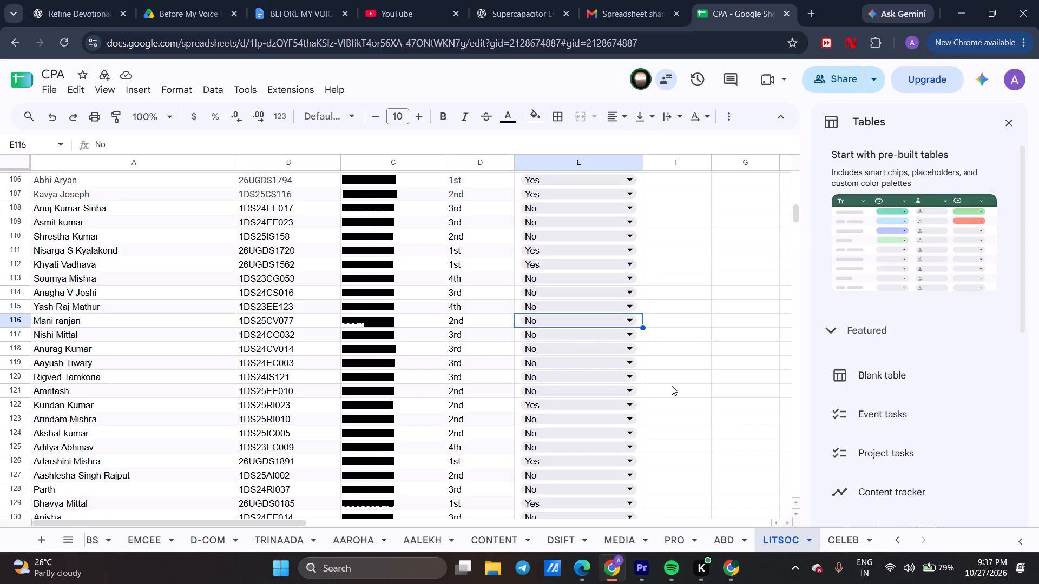
key("Down")
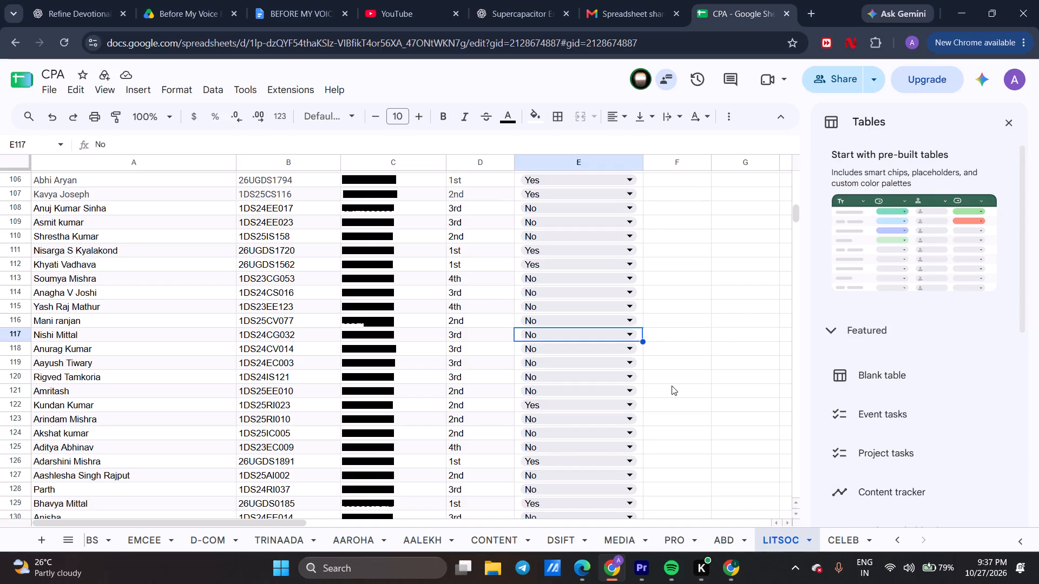
key("Down")
key("Down")
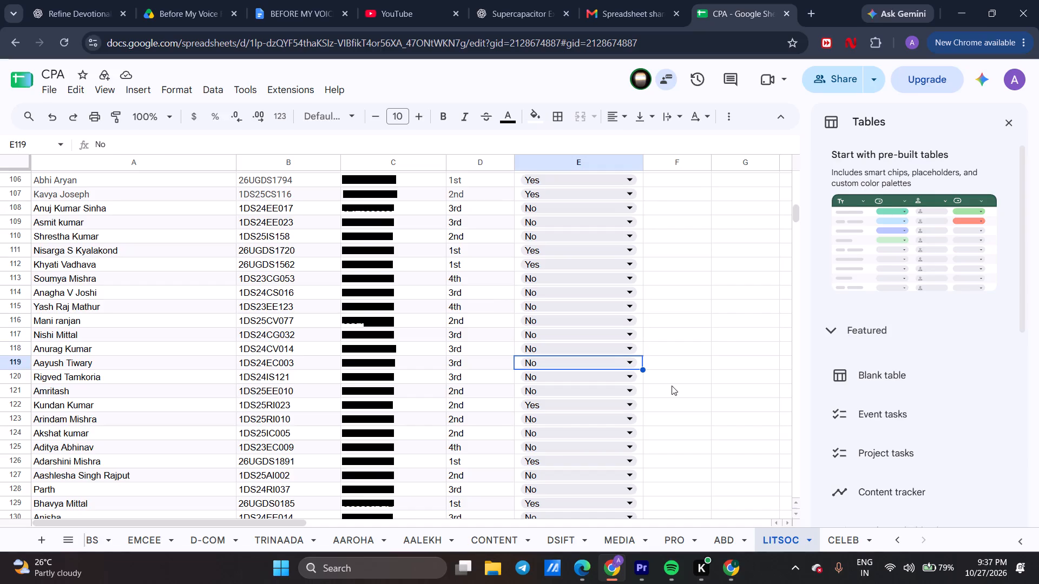
key("Down")
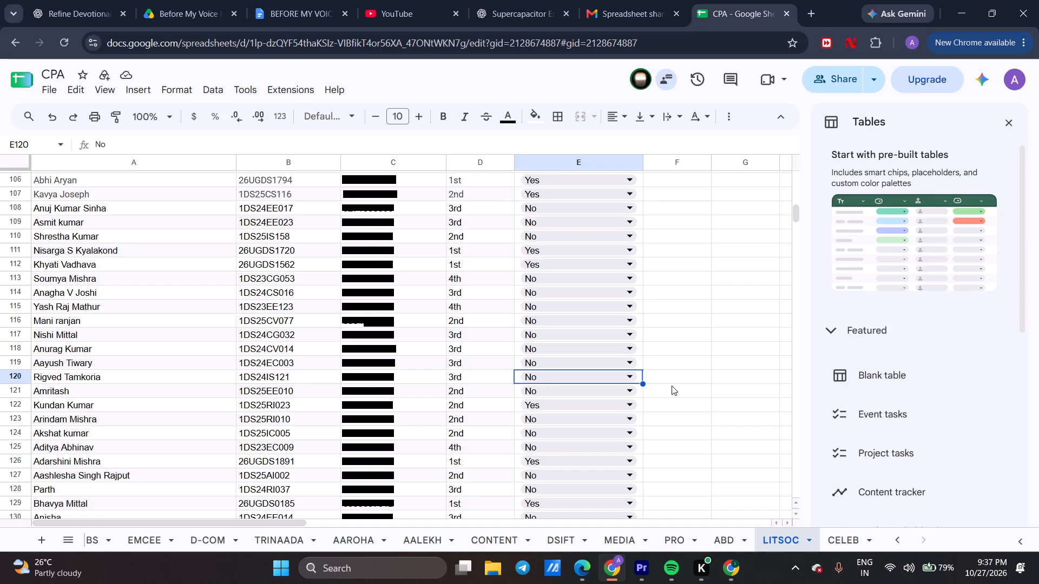
key("Down")
key("Down")
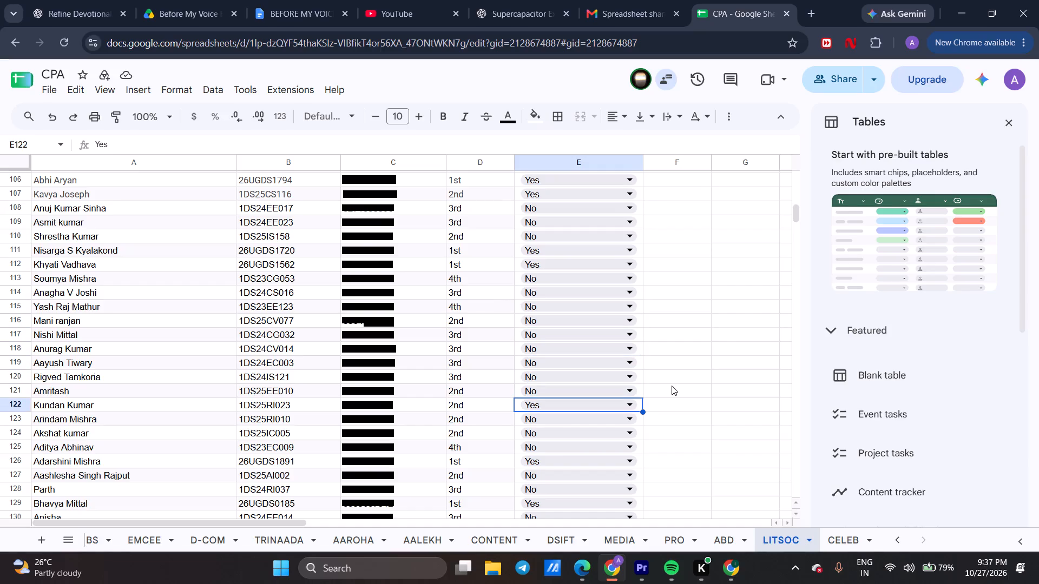
key("Down")
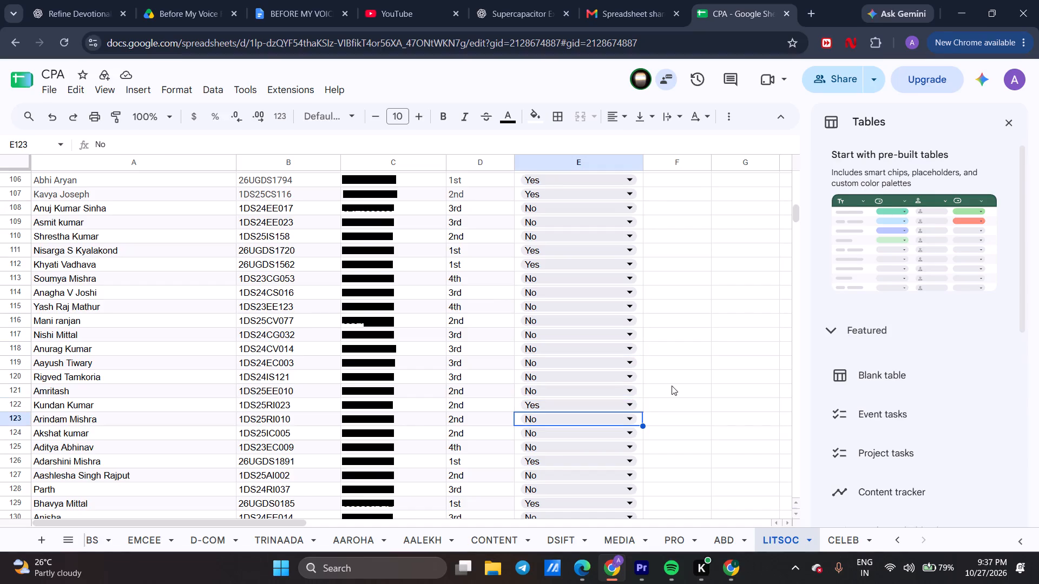
key("Down")
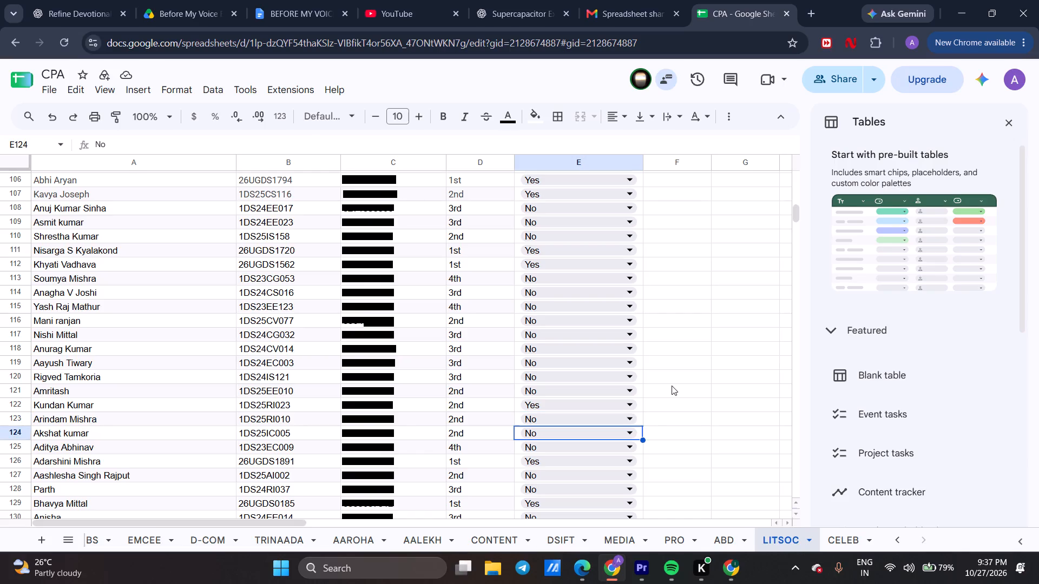
key("Down")
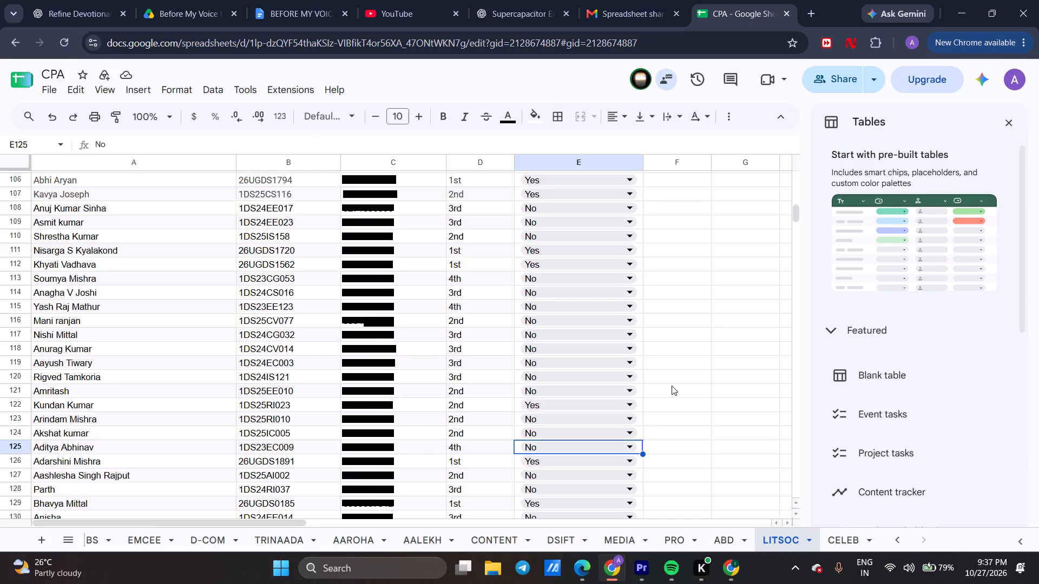
key("Down")
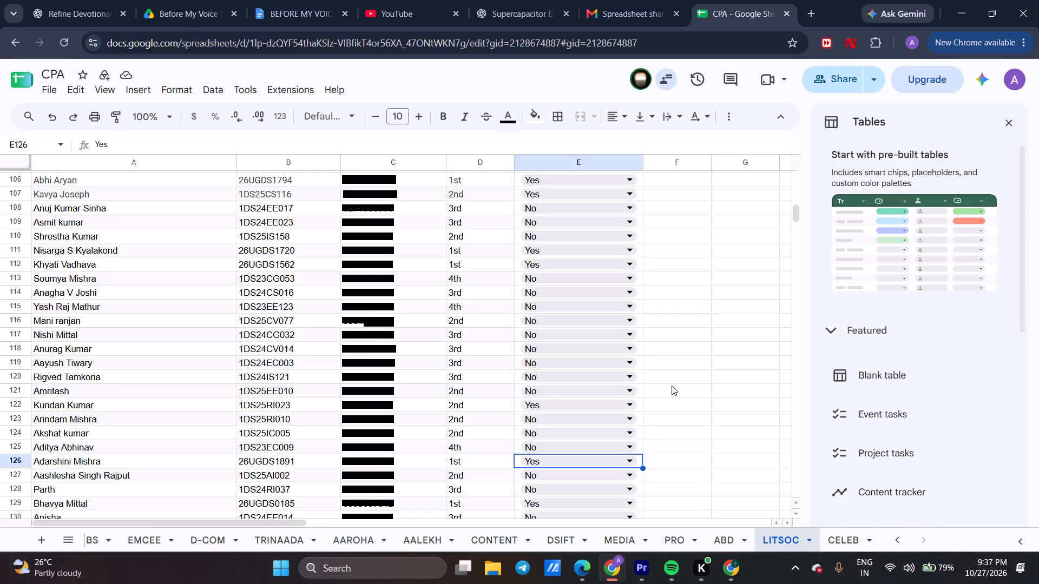
key("Down")
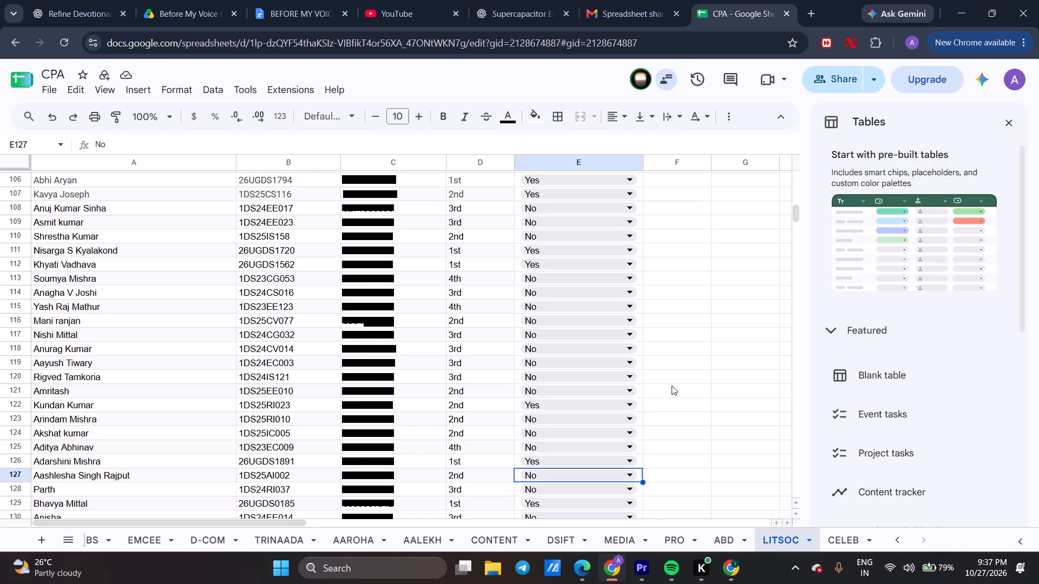
key("Down")
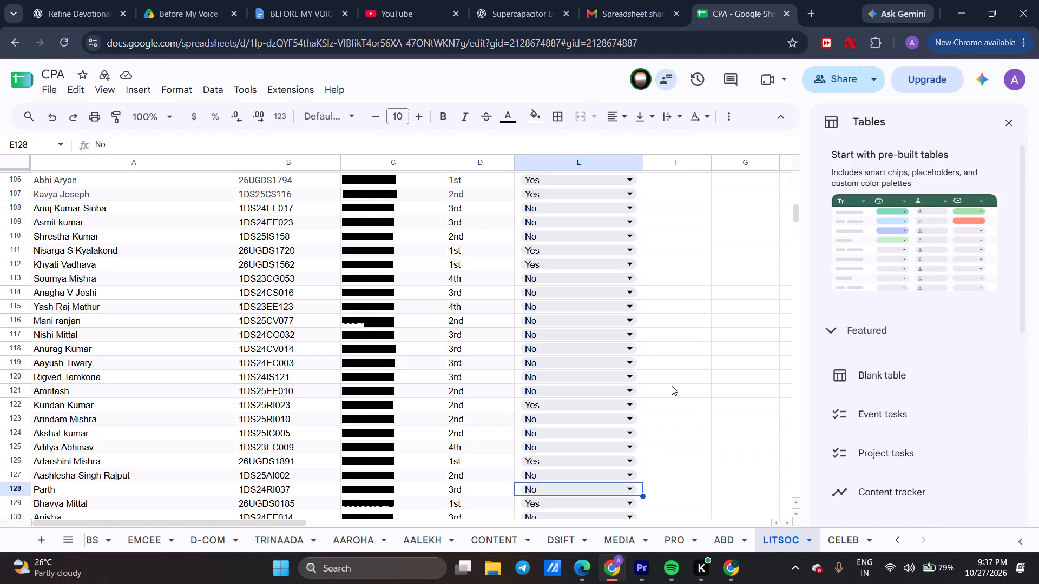
key("Down")
key("Down")
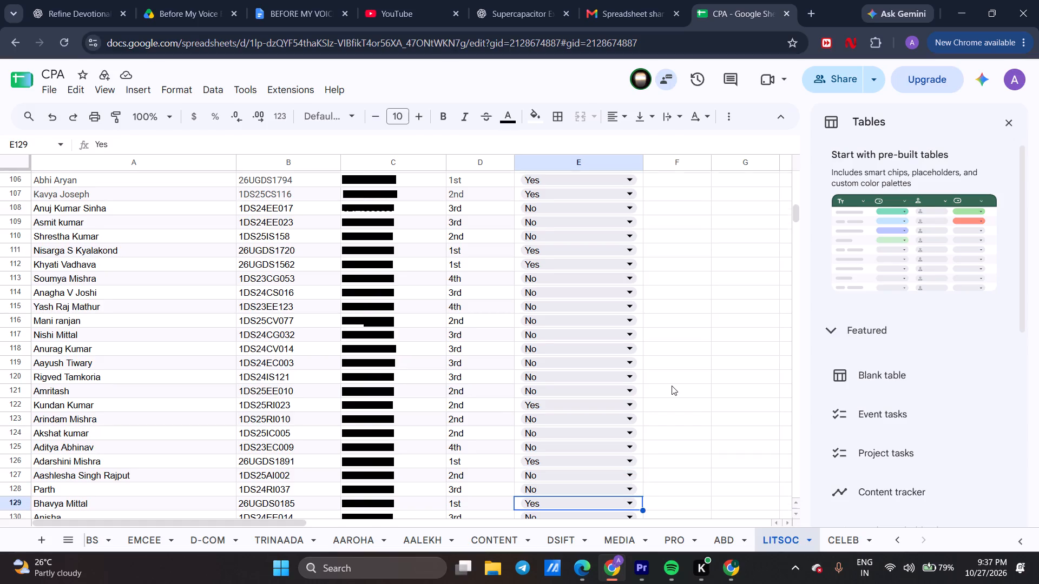
key("Down")
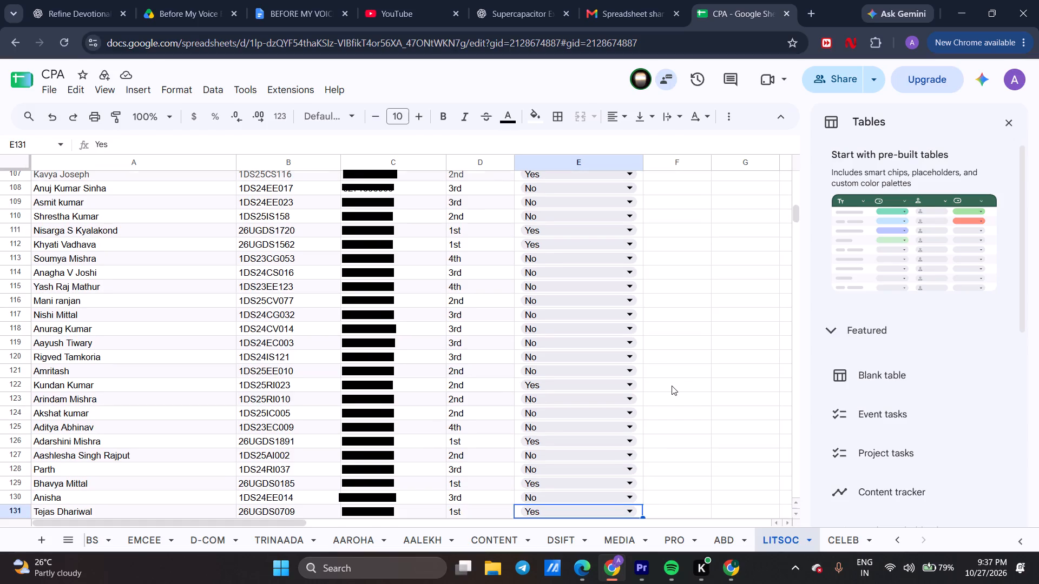
key("Down")
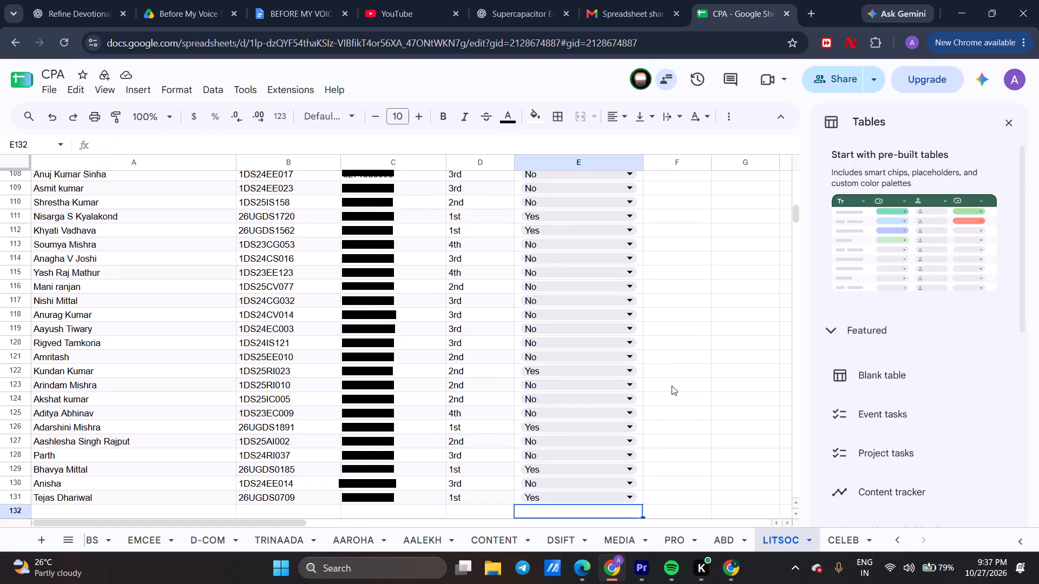
Capture a screenshot of the LITSOC records in rows 108 to 131, including the first-year answers in column E.
scroll(720, 281, "up", 1)
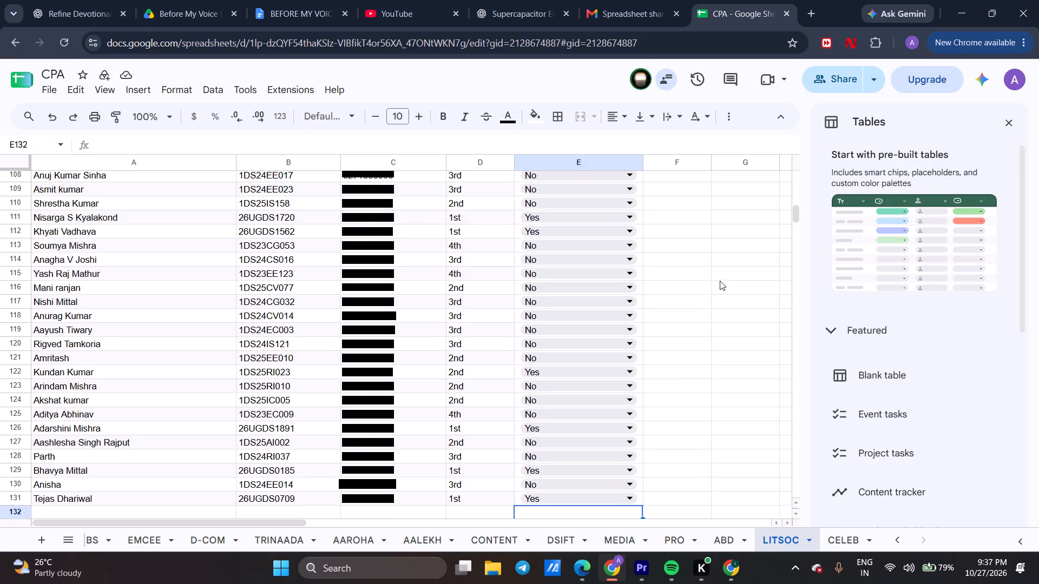
scroll(720, 281, "up", 1)
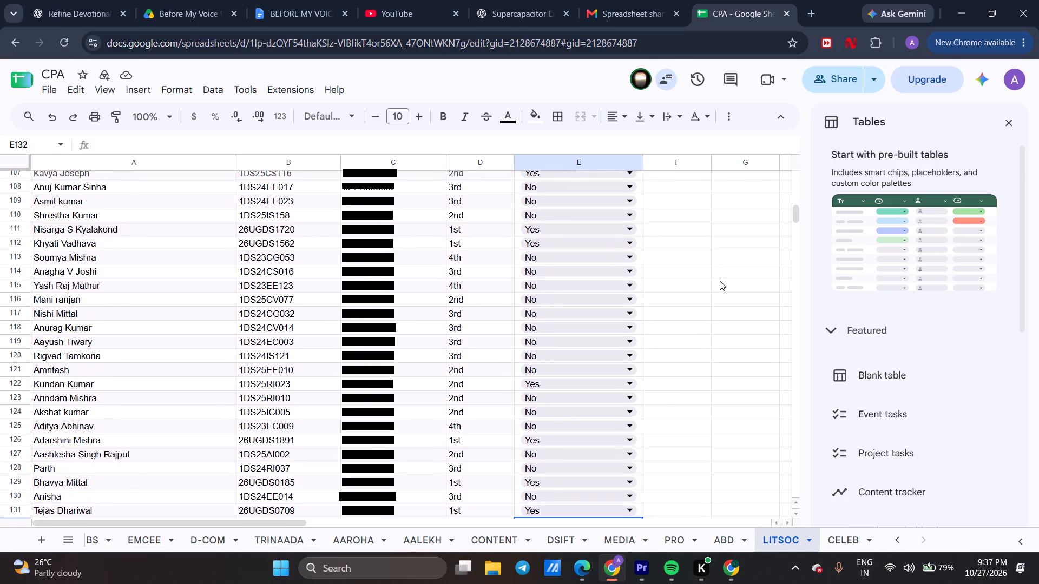
scroll(720, 281, "up", 1)
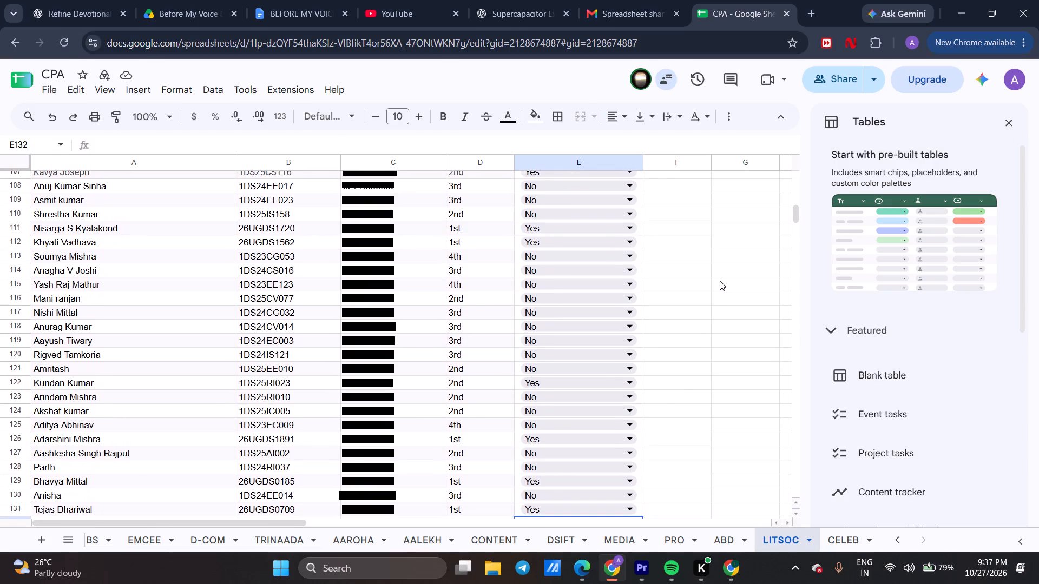
scroll(720, 281, "up", 1)
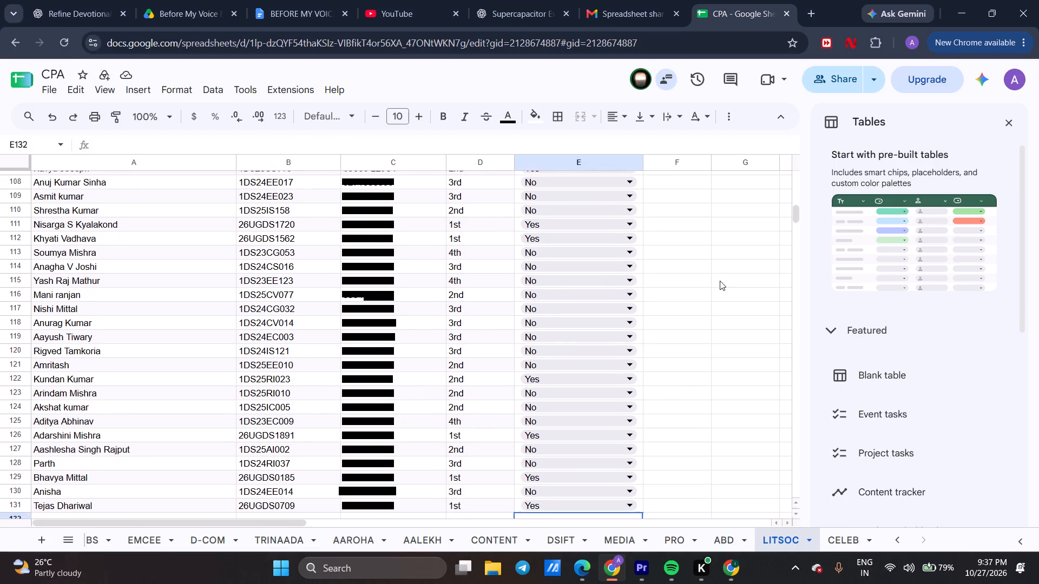
scroll(720, 281, "up", 1)
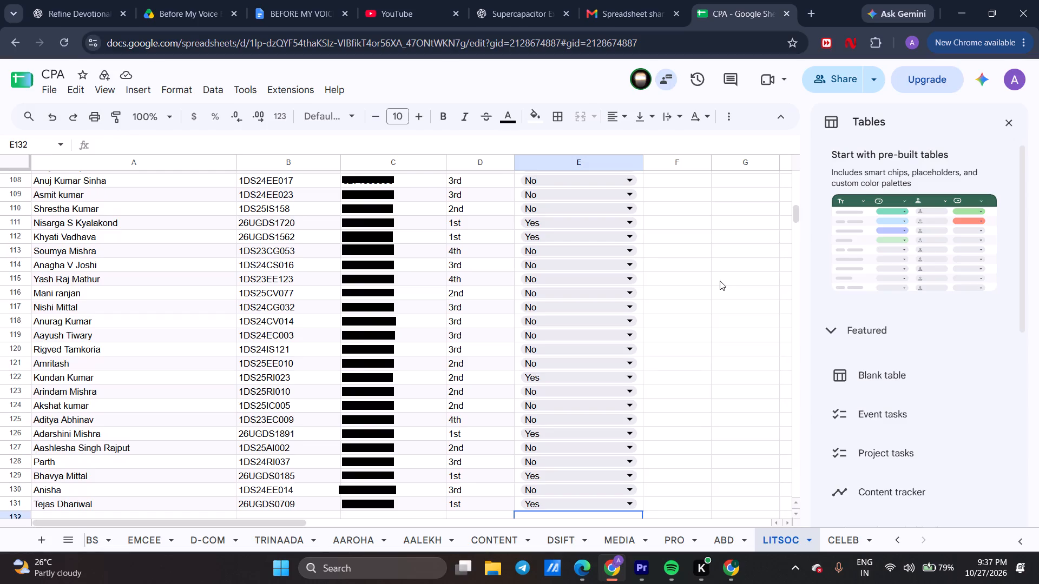
key("shift+super+s")
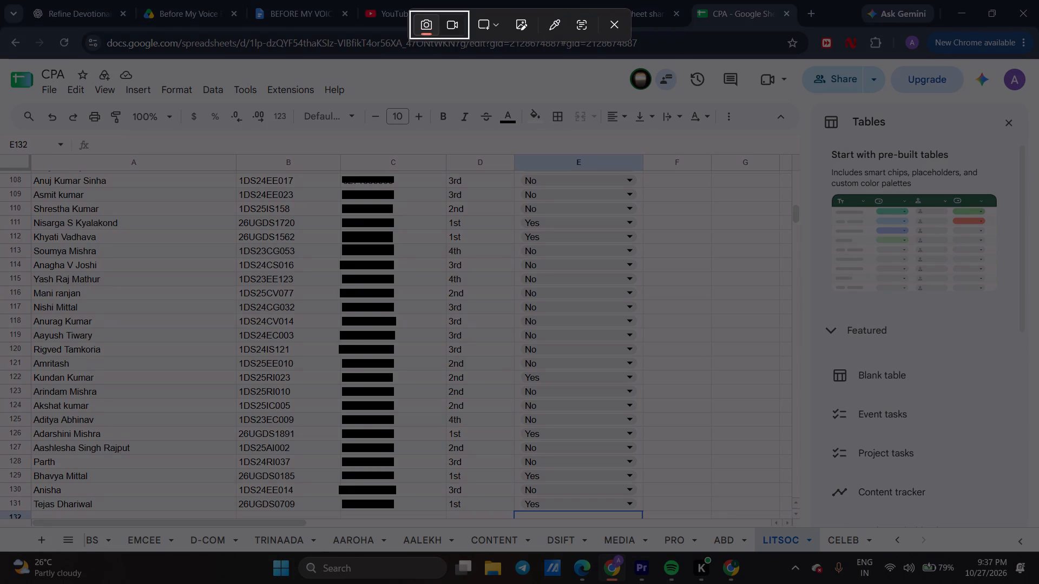
left_click_drag(8, 167, 695, 410)
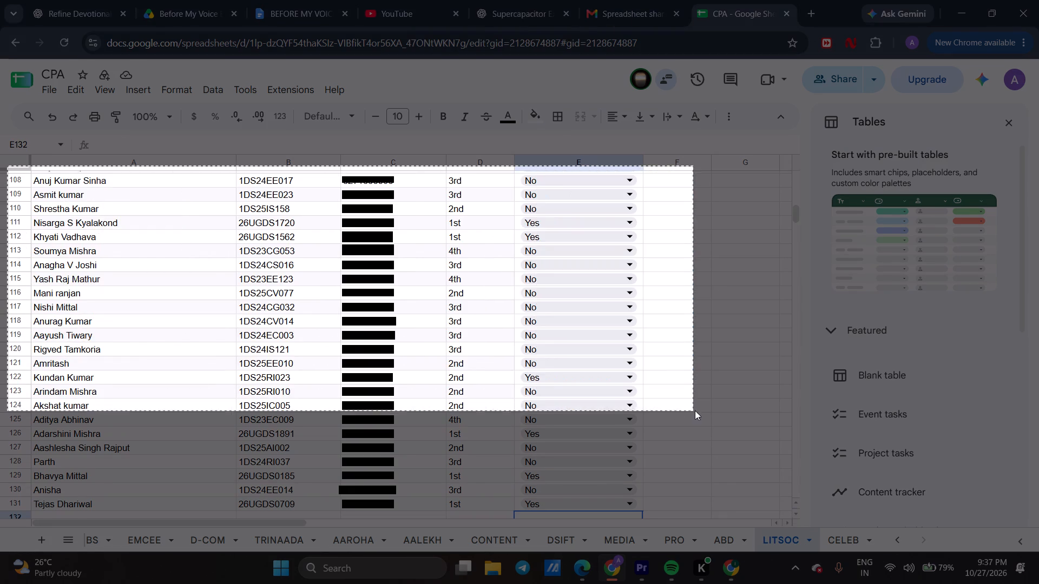
left_click_drag(695, 410, 725, 513)
scroll(731, 492, "up", 2)
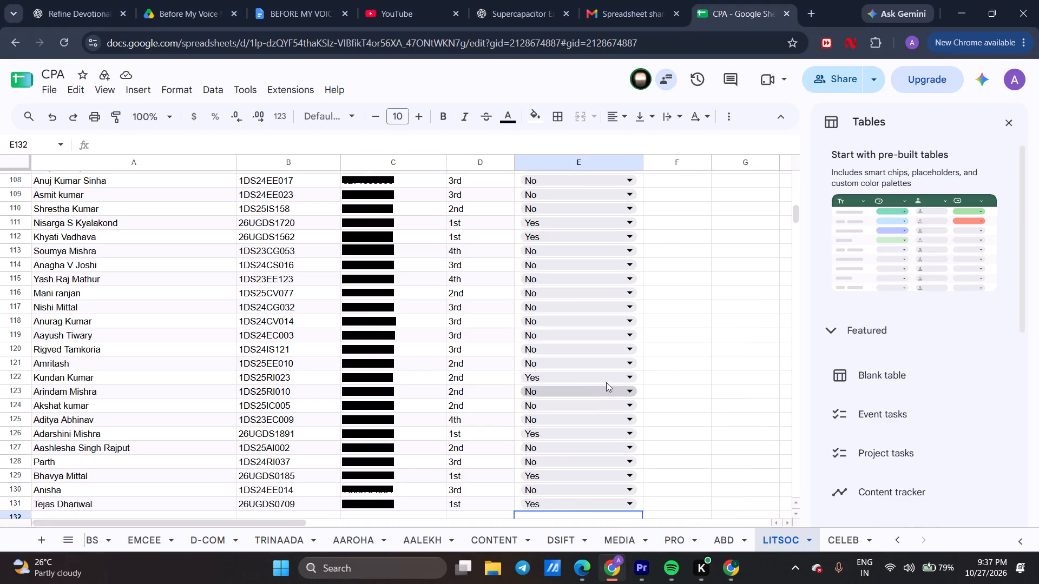
Close the Tables sidebar and dismiss the screenshot notification.
left_click(1004, 120)
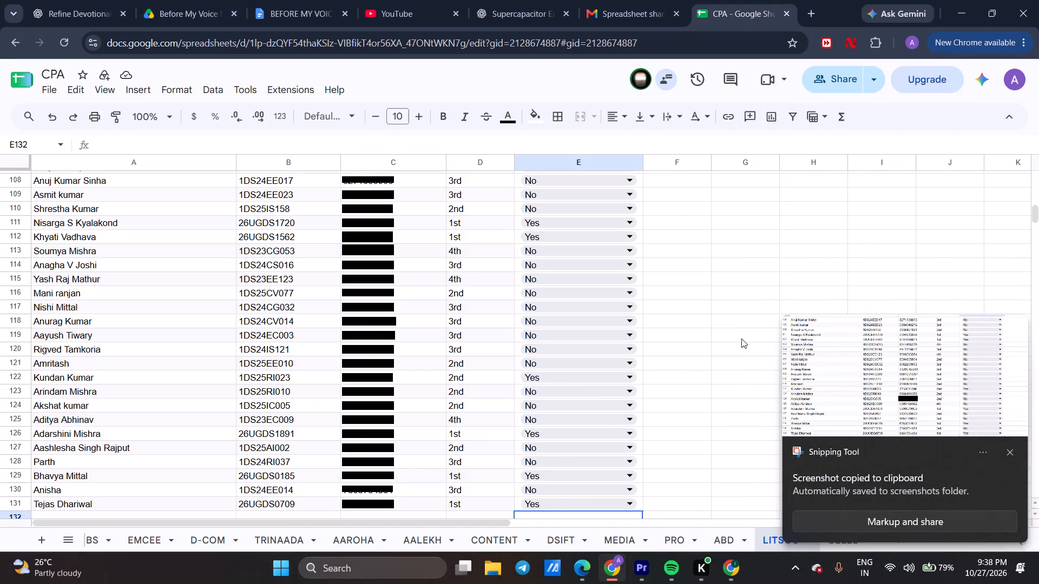
left_click(1011, 454)
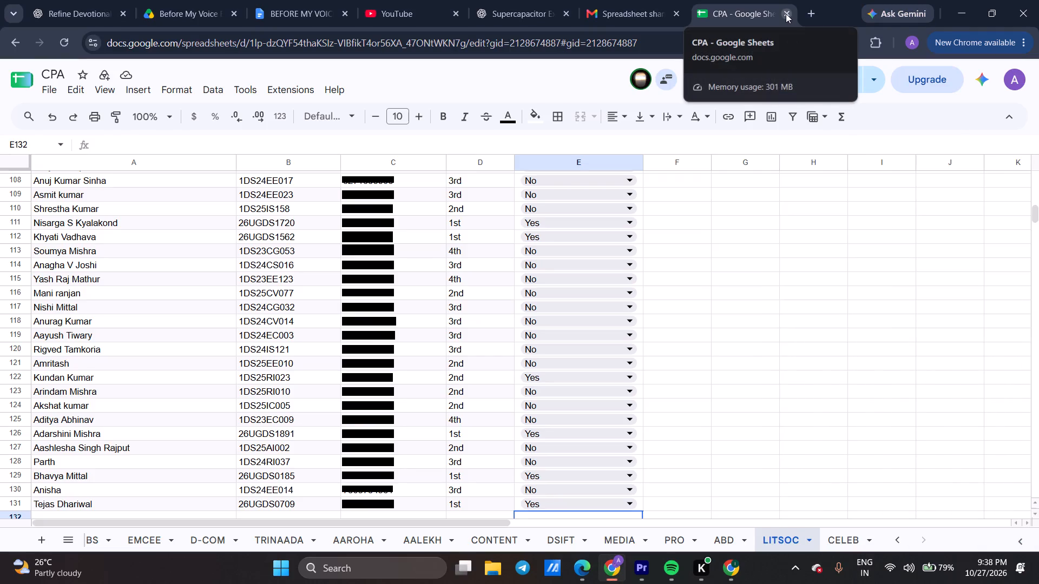
Look over the LITSOC records from the first rows down to the last record in row 131.
scroll(757, 223, "up", 6)
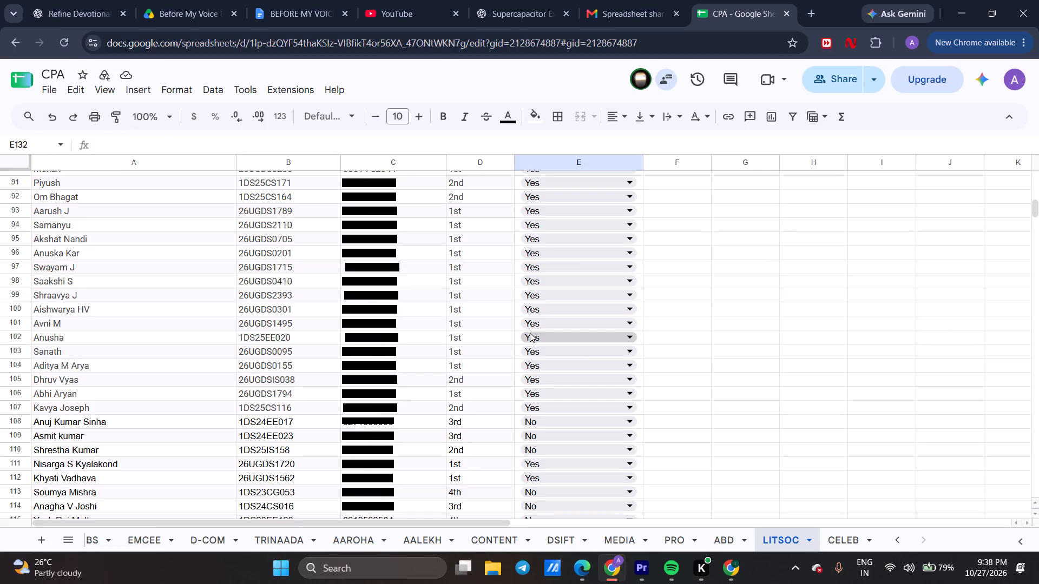
scroll(530, 333, "up", 13)
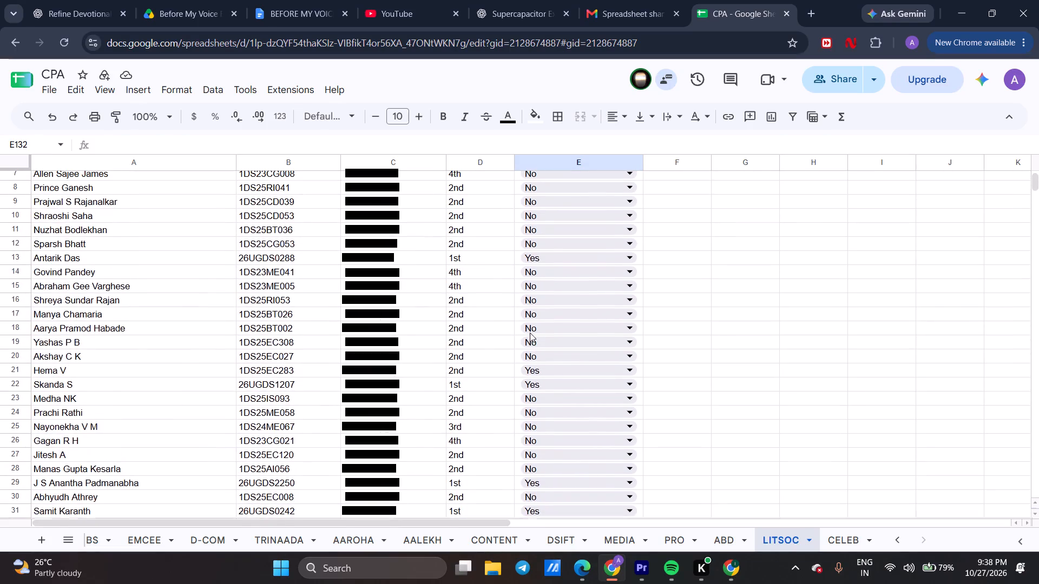
scroll(530, 333, "down", 15)
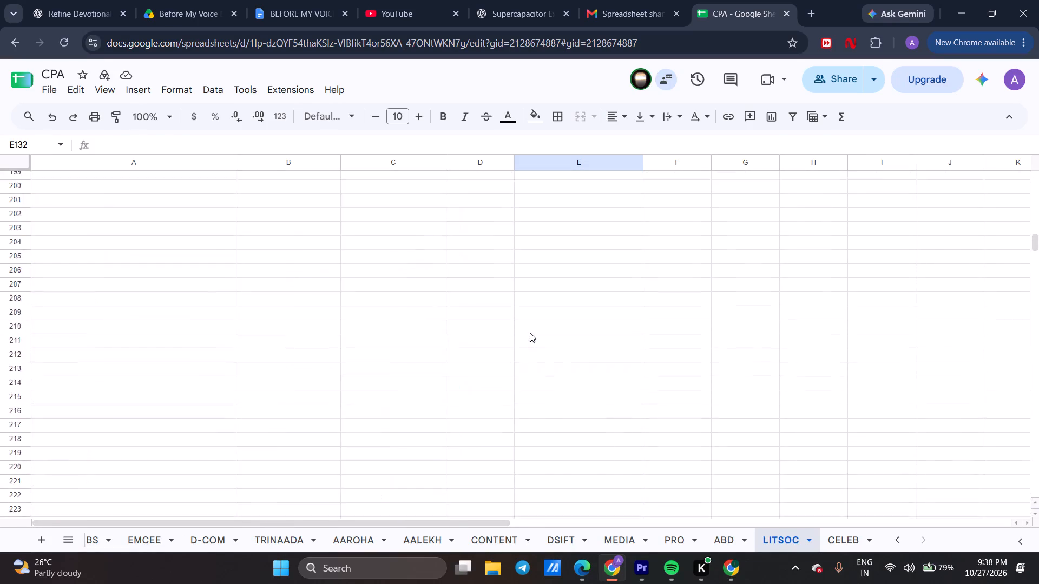
scroll(530, 333, "up", 11)
scroll(530, 333, "down", 1)
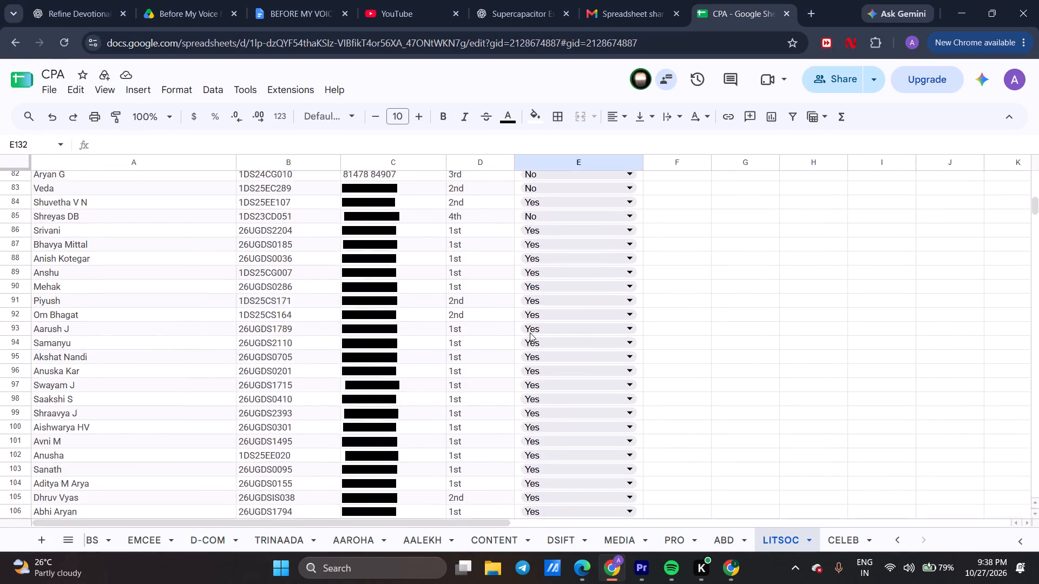
scroll(530, 333, "down", 1)
scroll(530, 333, "up", 1)
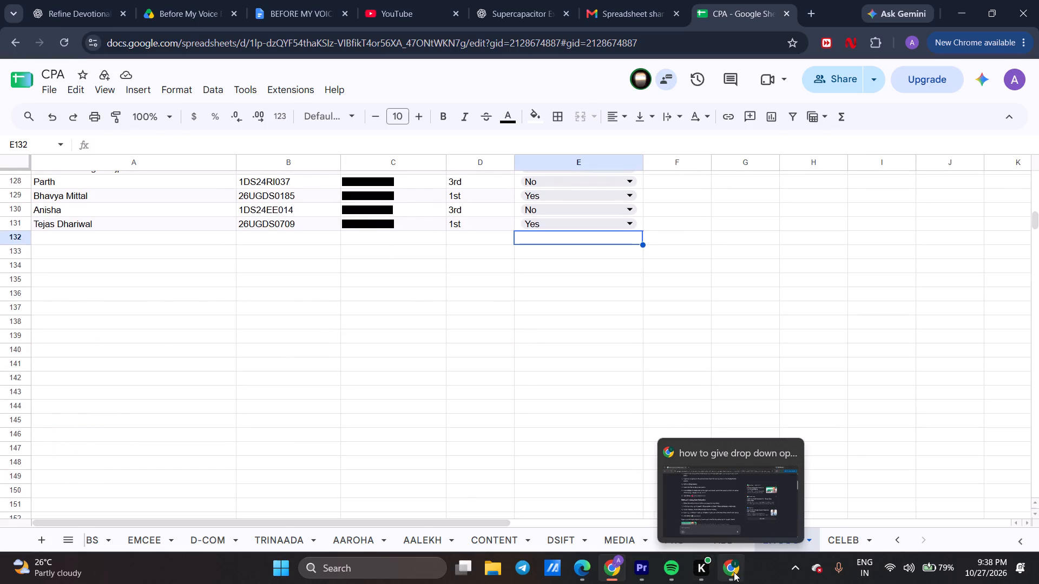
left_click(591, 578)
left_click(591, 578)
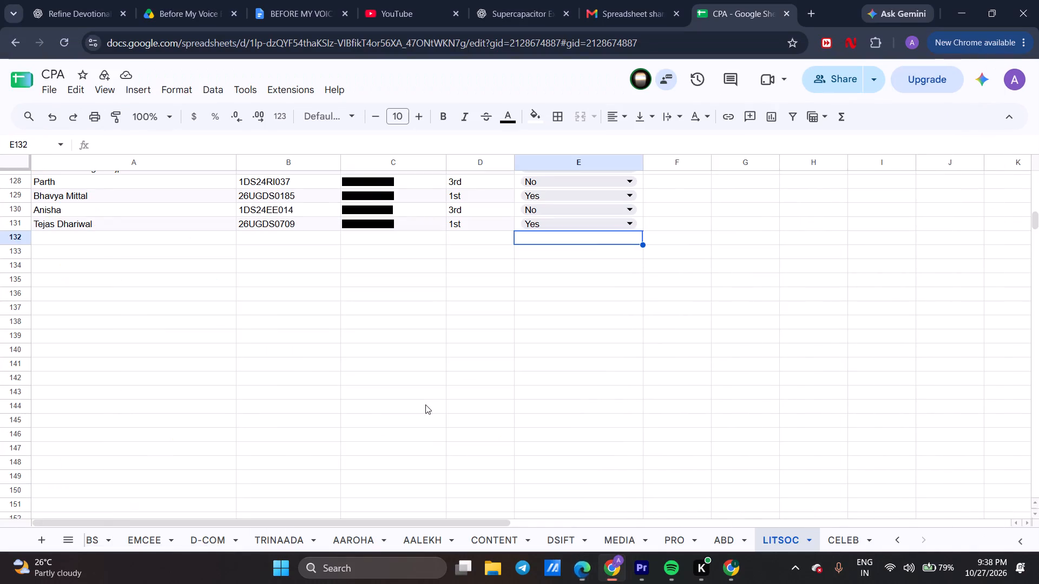
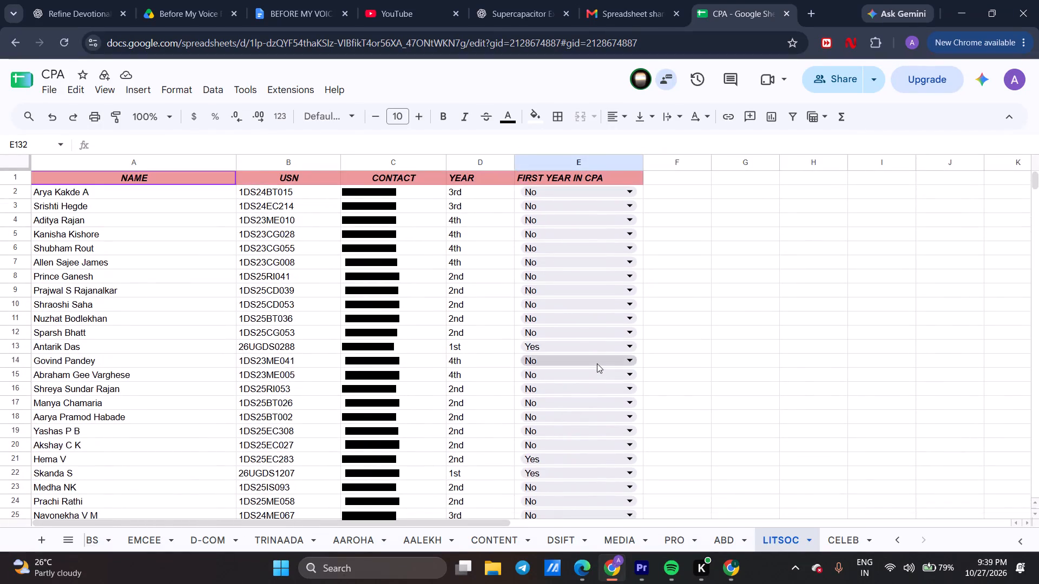
Look through the LITSOC records again from the header row down to the last record in row 131.
scroll(597, 363, "up", 1)
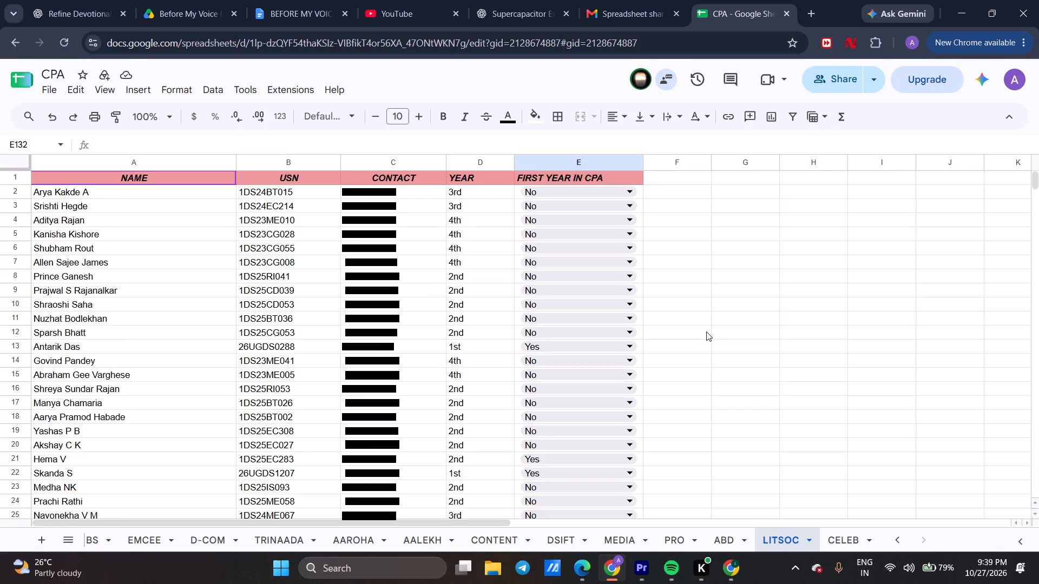
scroll(706, 331, "down", 4)
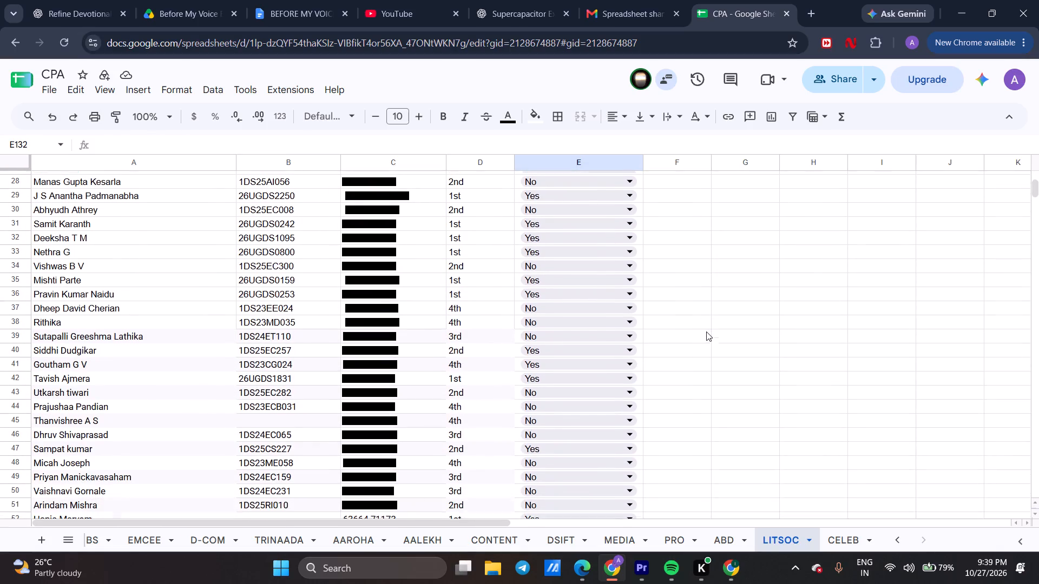
scroll(706, 331, "down", 1)
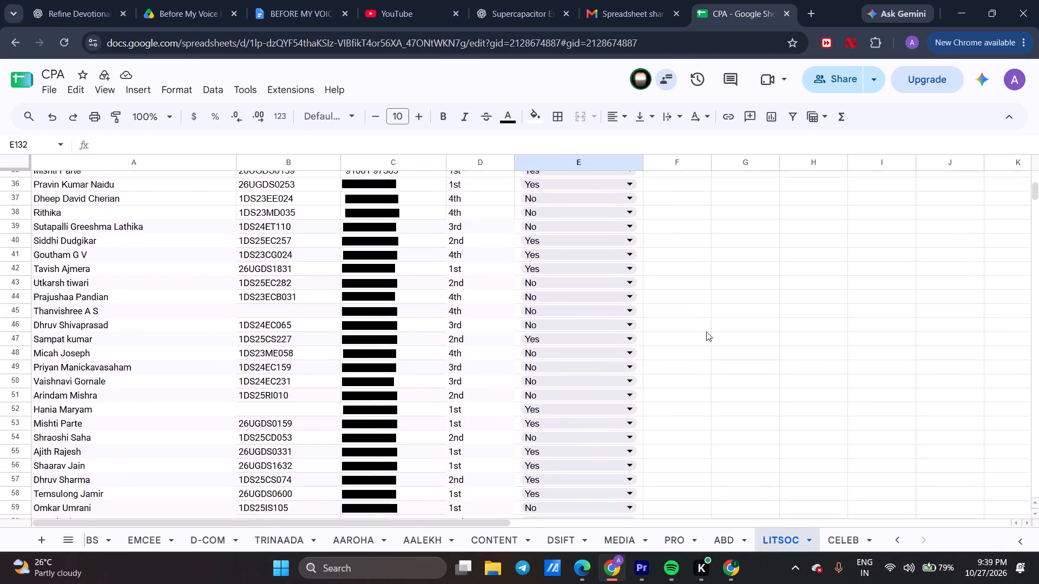
scroll(706, 331, "down", 1)
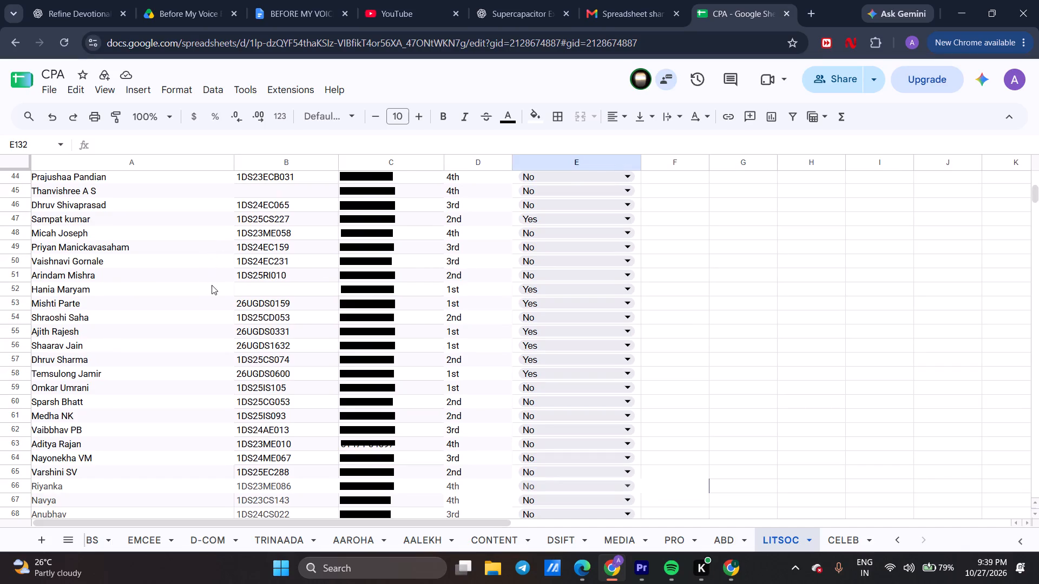
left_click(264, 290)
left_click(225, 270)
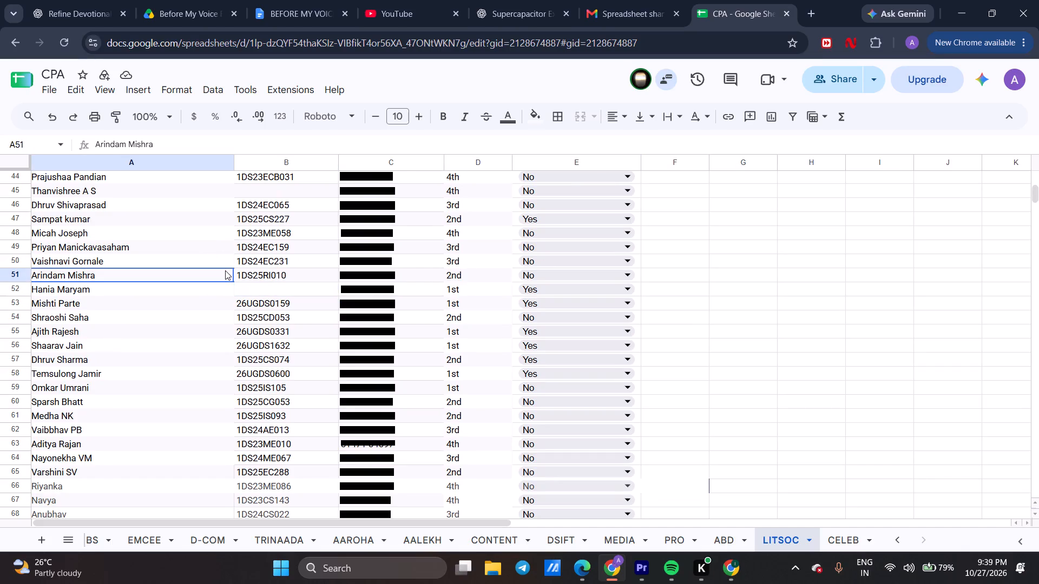
scroll(203, 322, "right", 2)
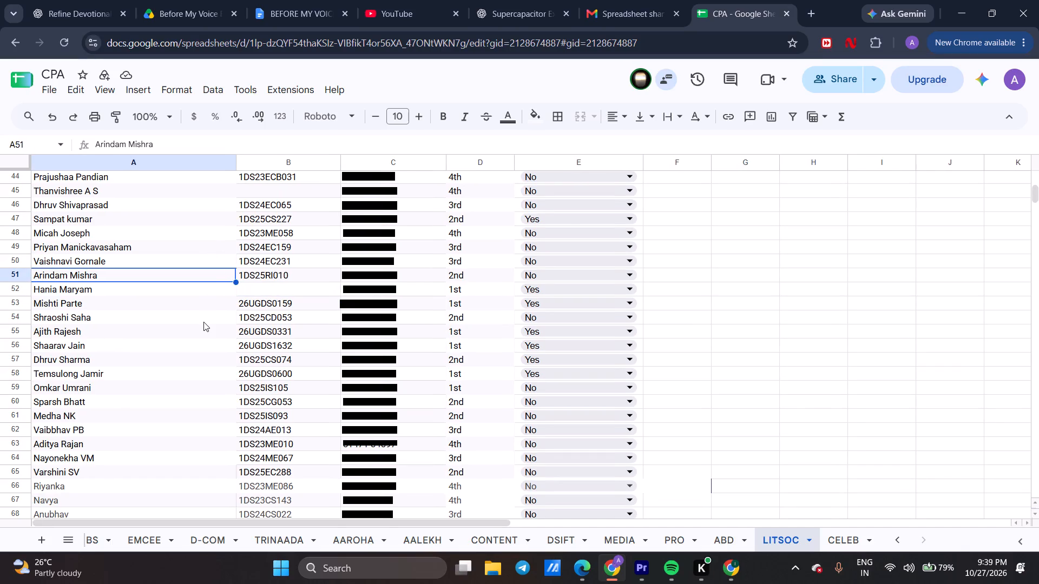
scroll(189, 376, "down", 2)
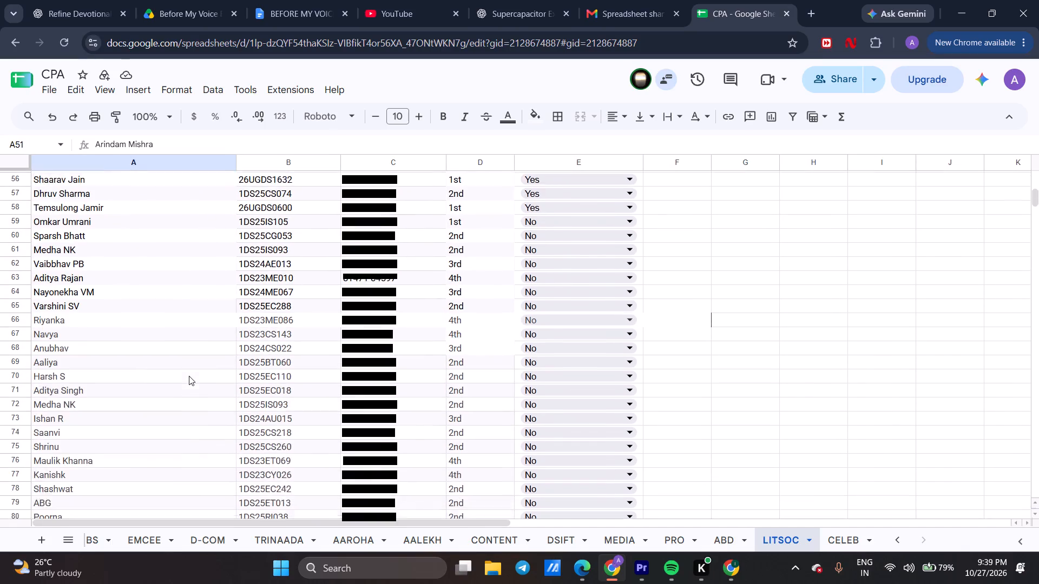
scroll(189, 376, "down", 9)
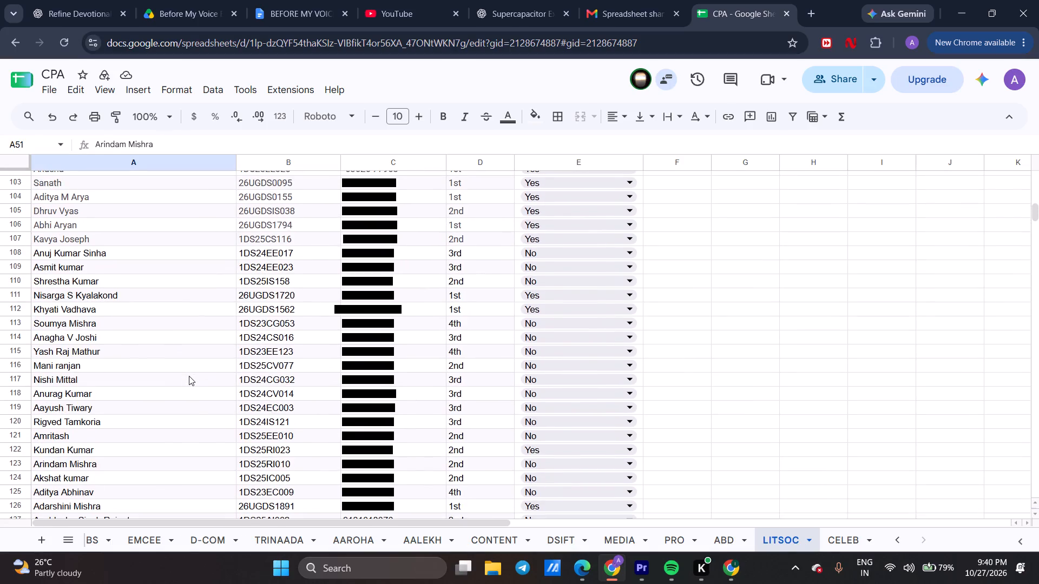
scroll(189, 376, "down", 4)
left_click(189, 376)
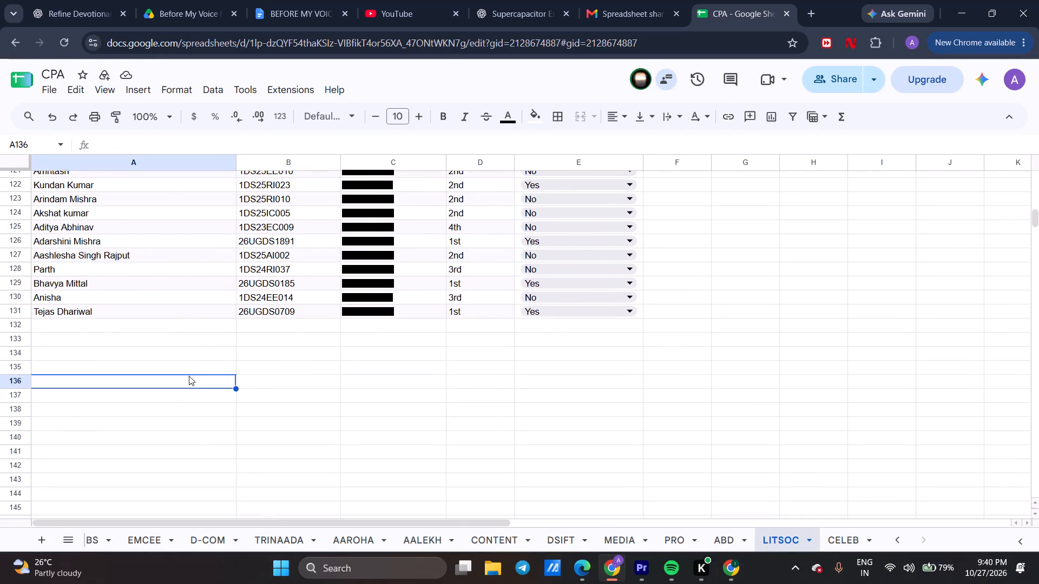
Return to the first LITSOC records and scan the list once more down to rows 107 to 131.
scroll(189, 376, "up", 13)
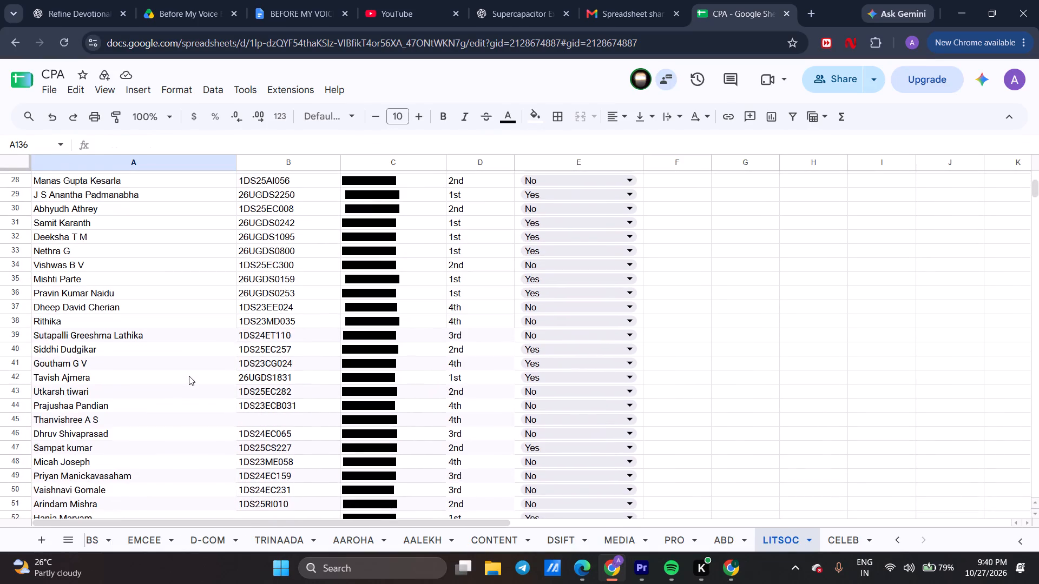
scroll(189, 376, "up", 1)
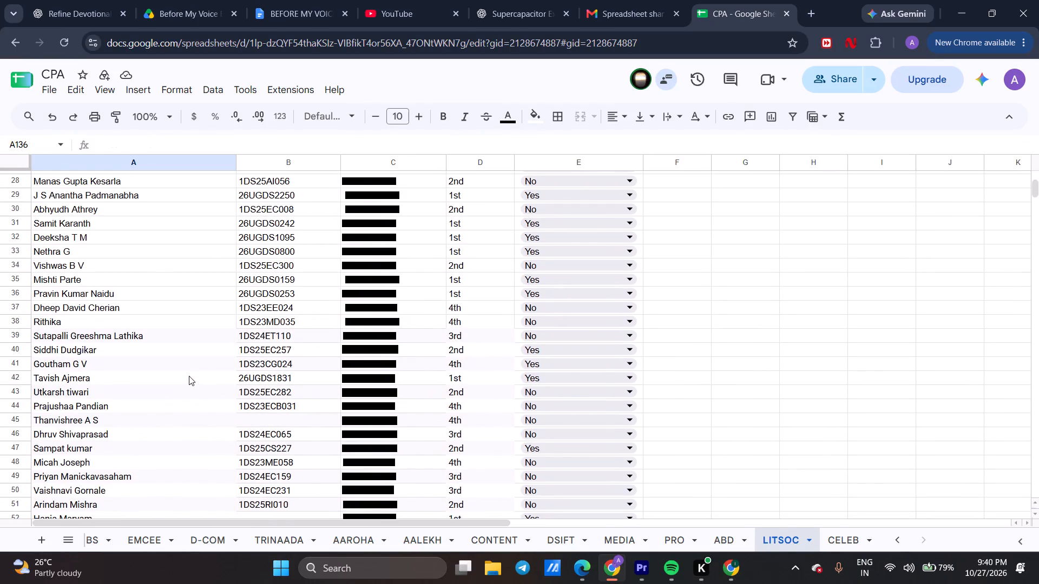
scroll(189, 376, "right", 1)
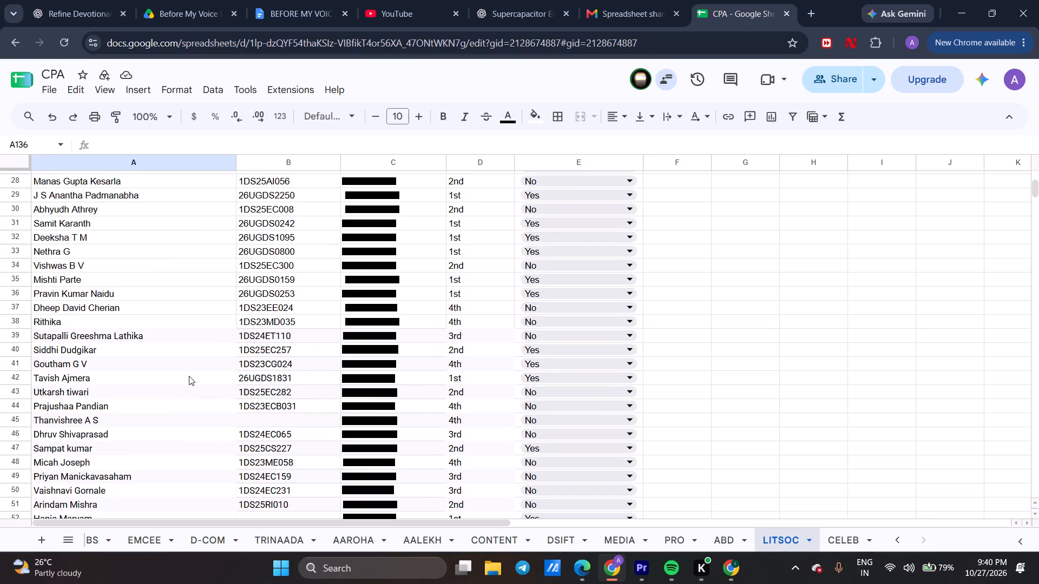
scroll(189, 376, "up", 12)
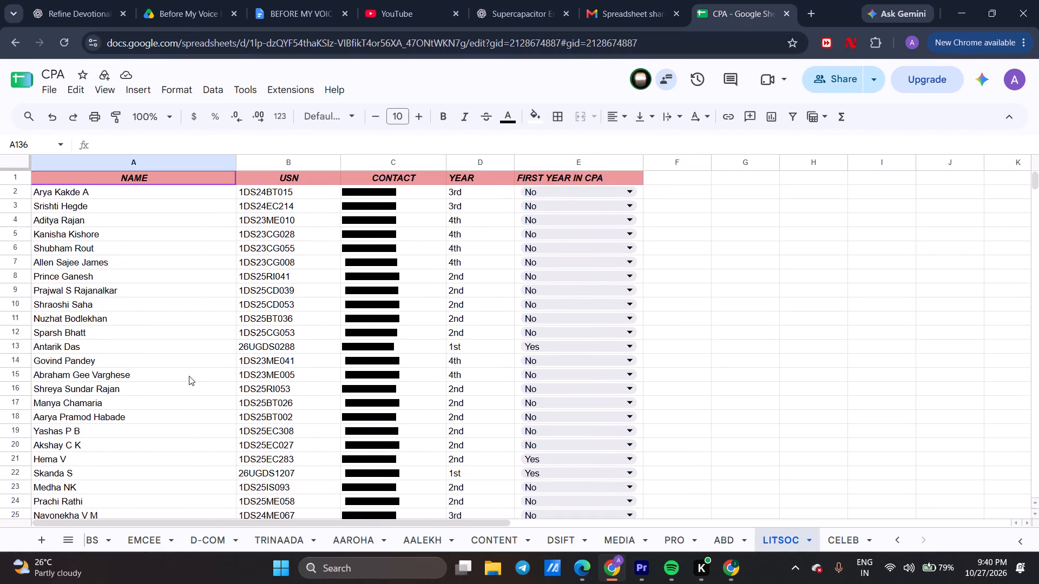
scroll(189, 376, "up", 3)
left_click(799, 242)
scroll(799, 242, "down", 9)
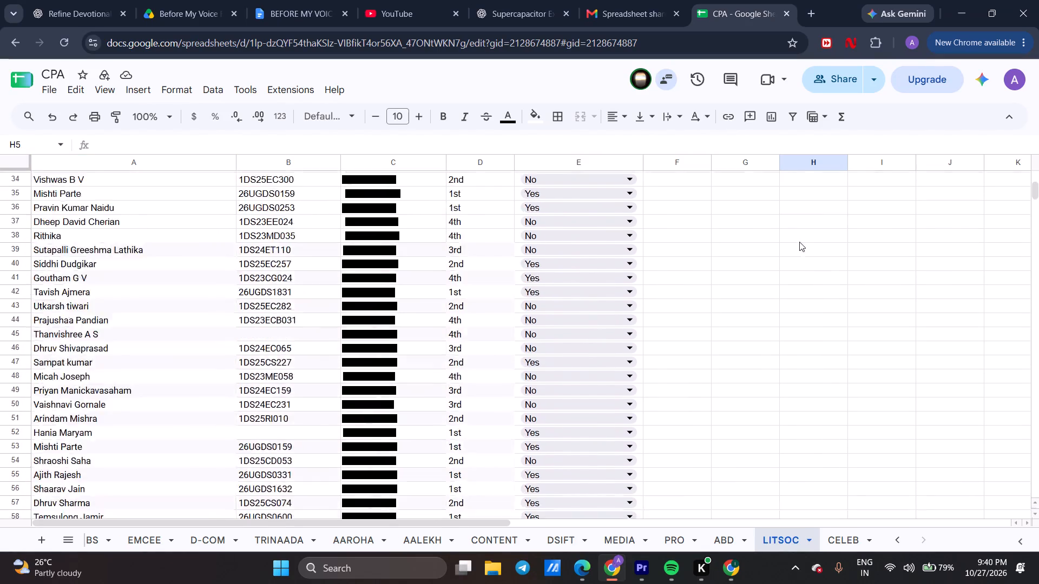
scroll(799, 242, "down", 8)
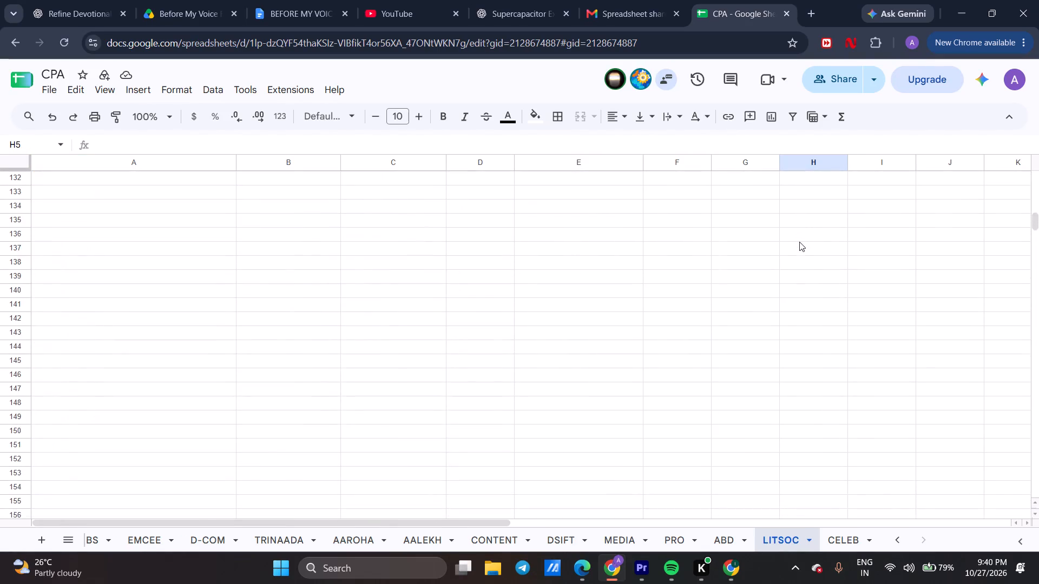
scroll(799, 242, "up", 4)
Check the details of the second collaborator who has the CPA spreadsheet open.
left_click(646, 85)
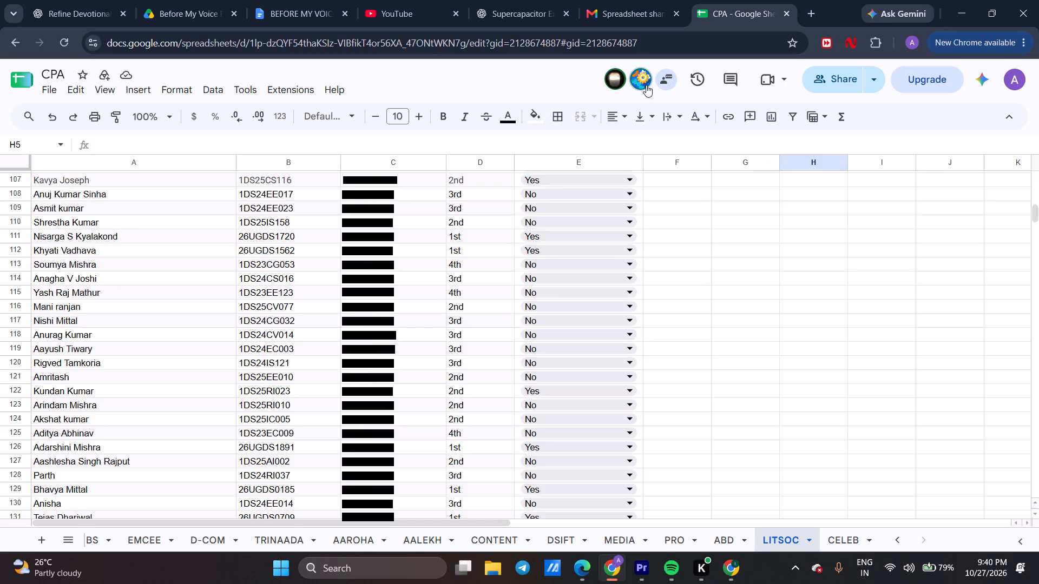
left_click(646, 85)
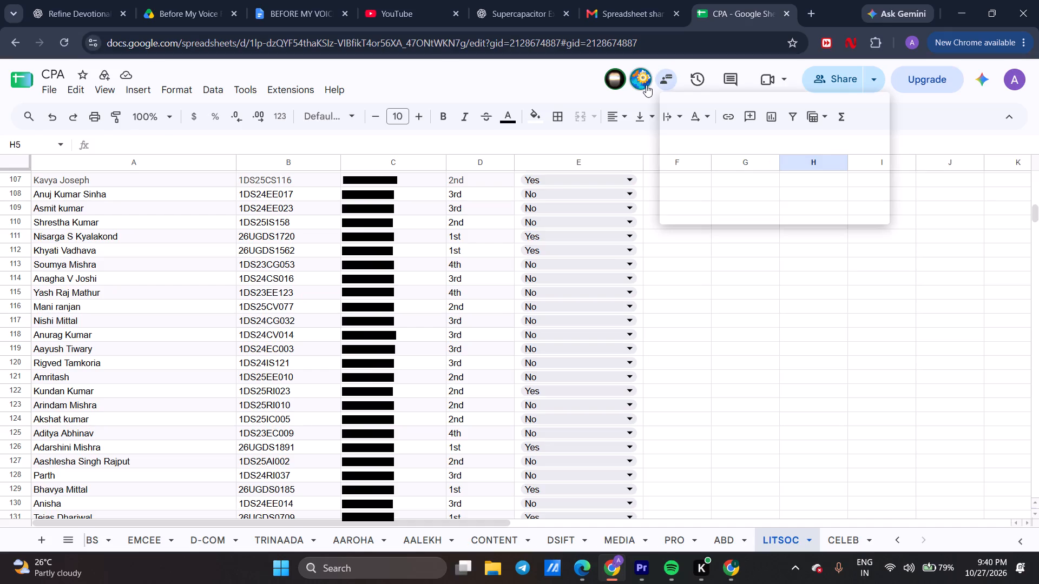
left_click(746, 284)
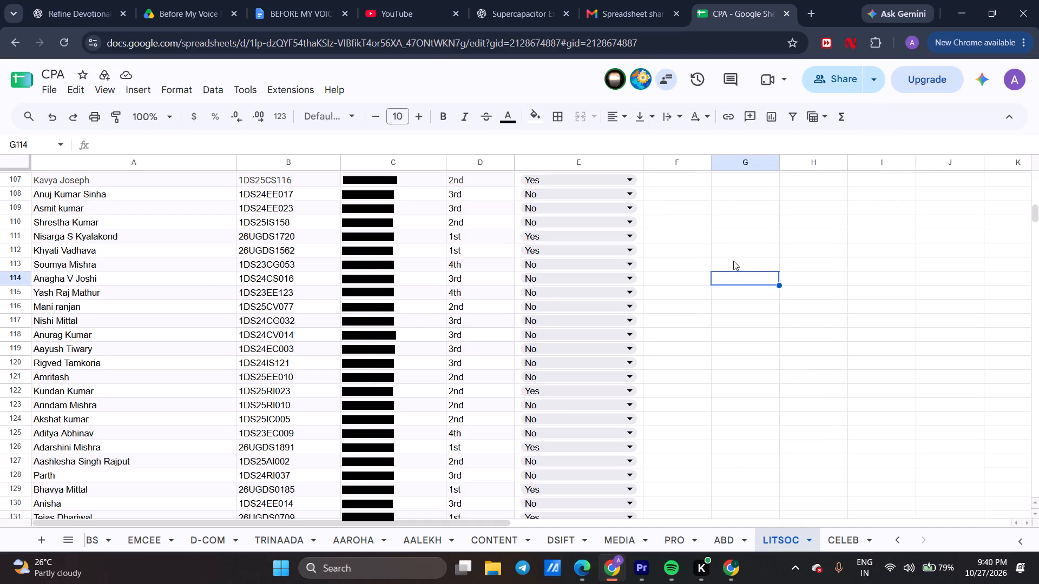
Capture a screenshot of just the collaborator avatars in the CPA spreadsheet's header.
key("shift+super+s")
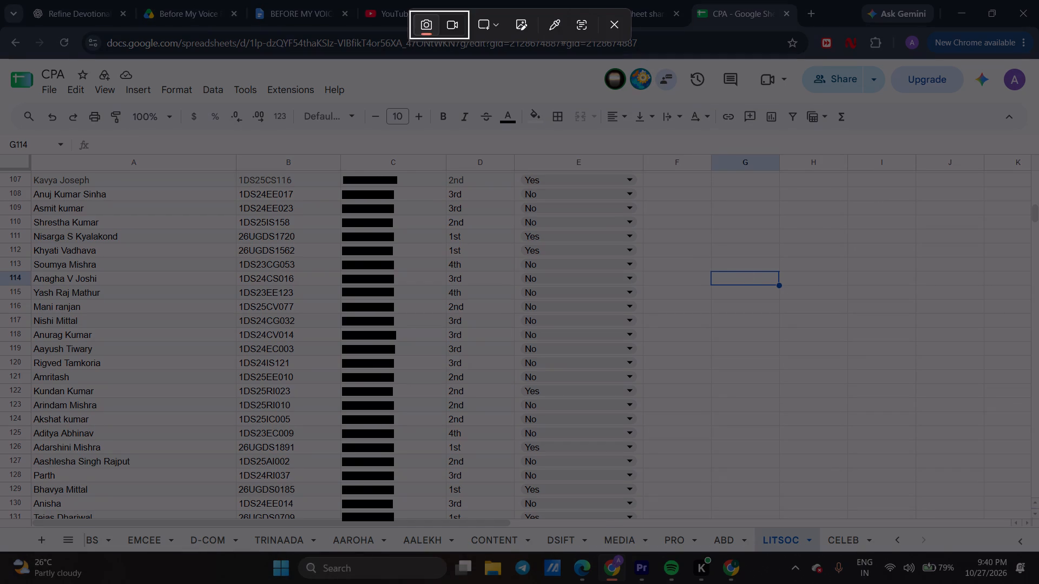
left_click(587, 58)
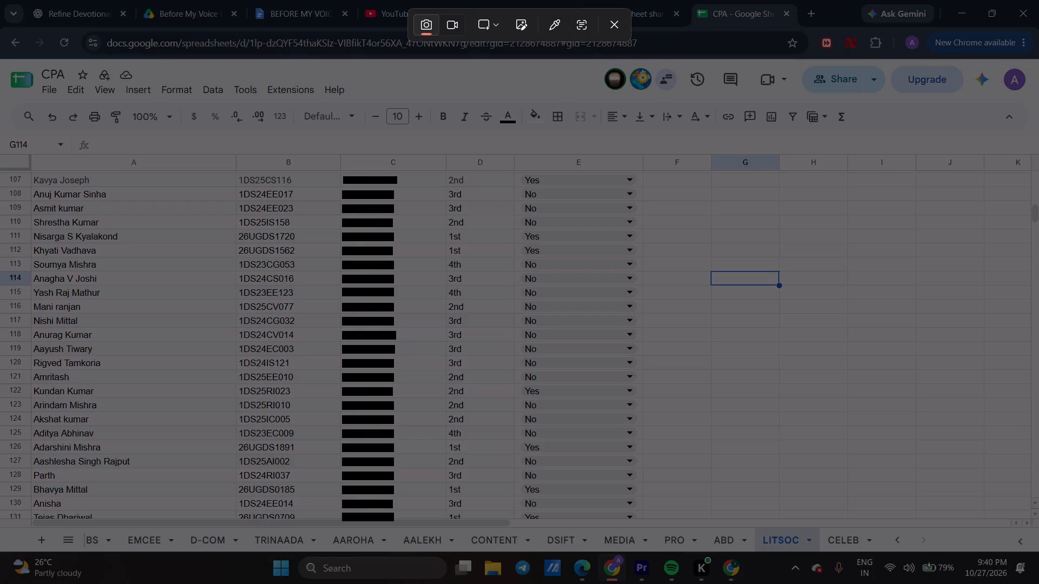
left_click(600, 67)
left_click_drag(600, 66, 691, 106)
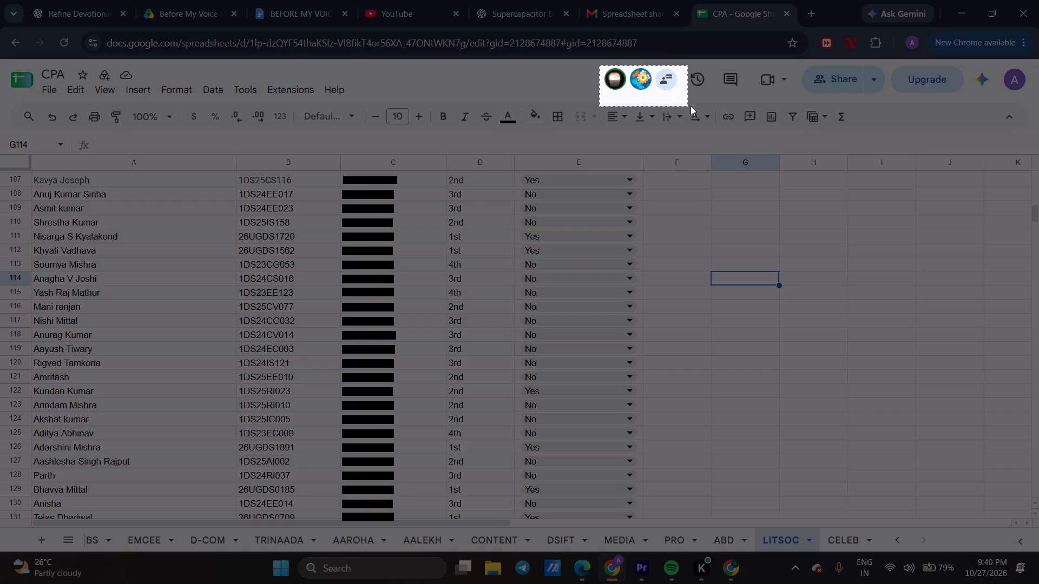
left_click_drag(691, 106, 714, 103)
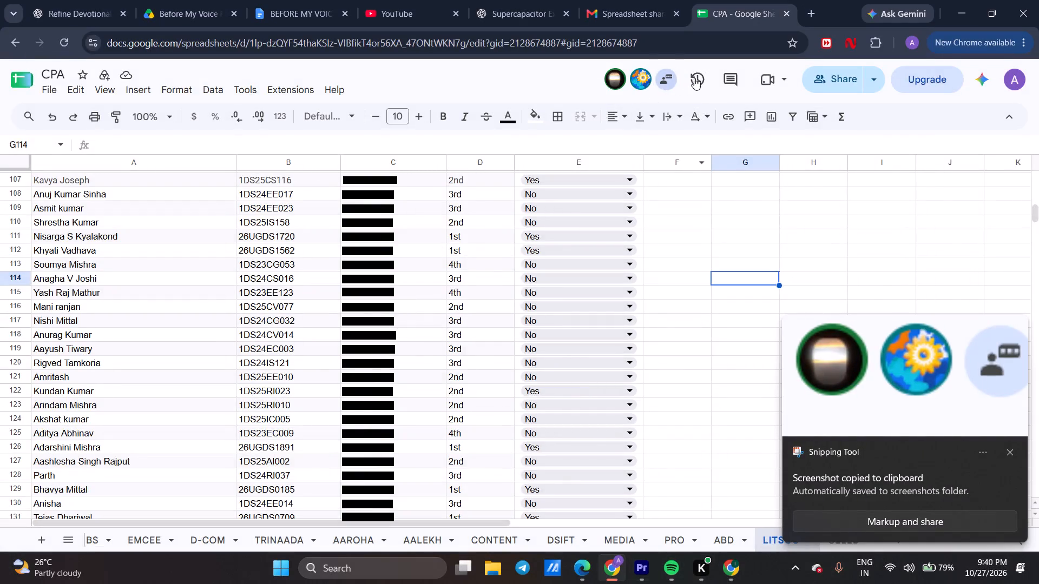
Open the CPA spreadsheet's version history.
left_click(708, 78)
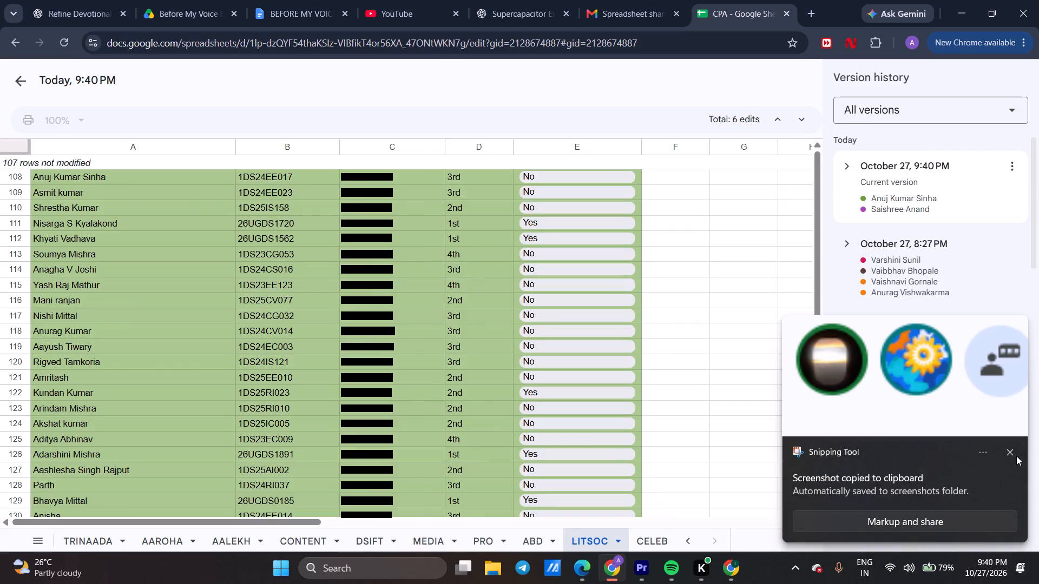
left_click(1013, 454)
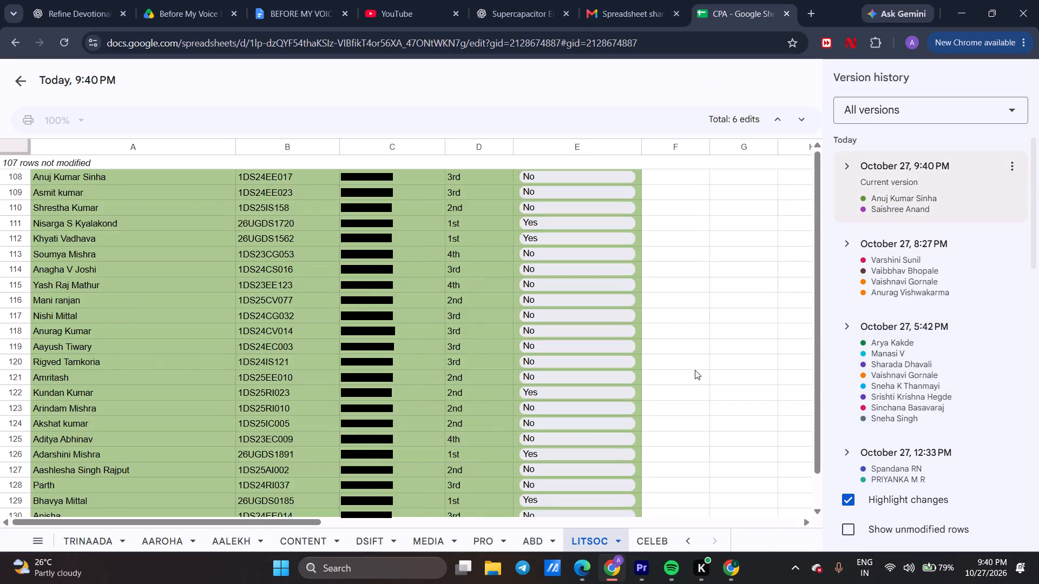
scroll(631, 367, "up", 1)
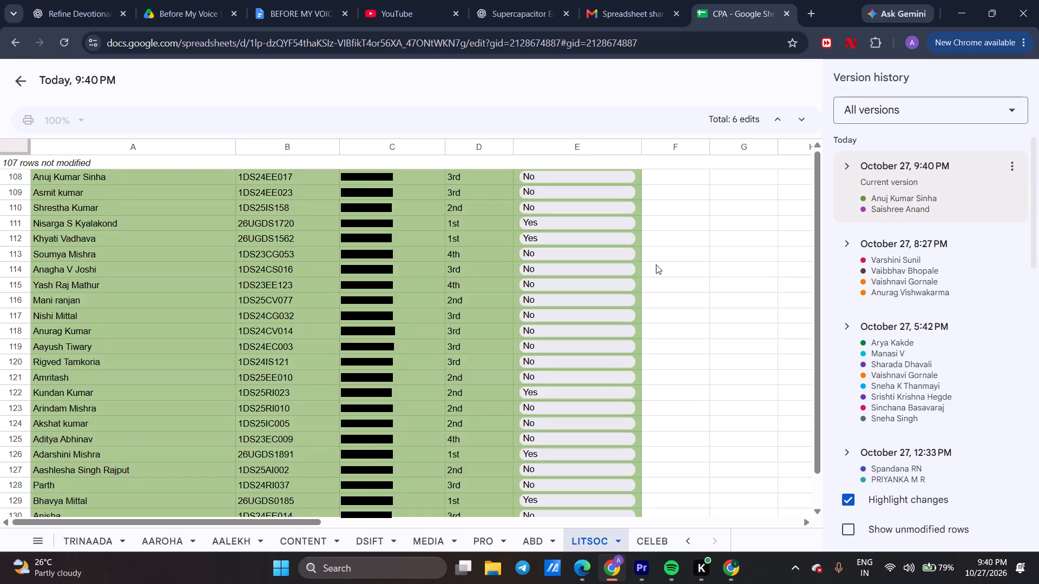
scroll(656, 264, "down", 3)
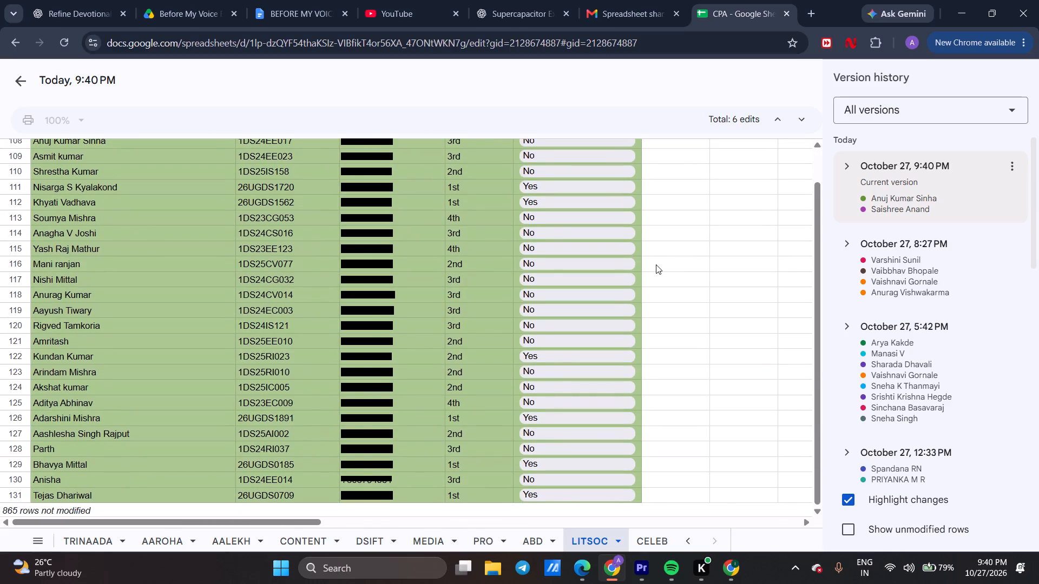
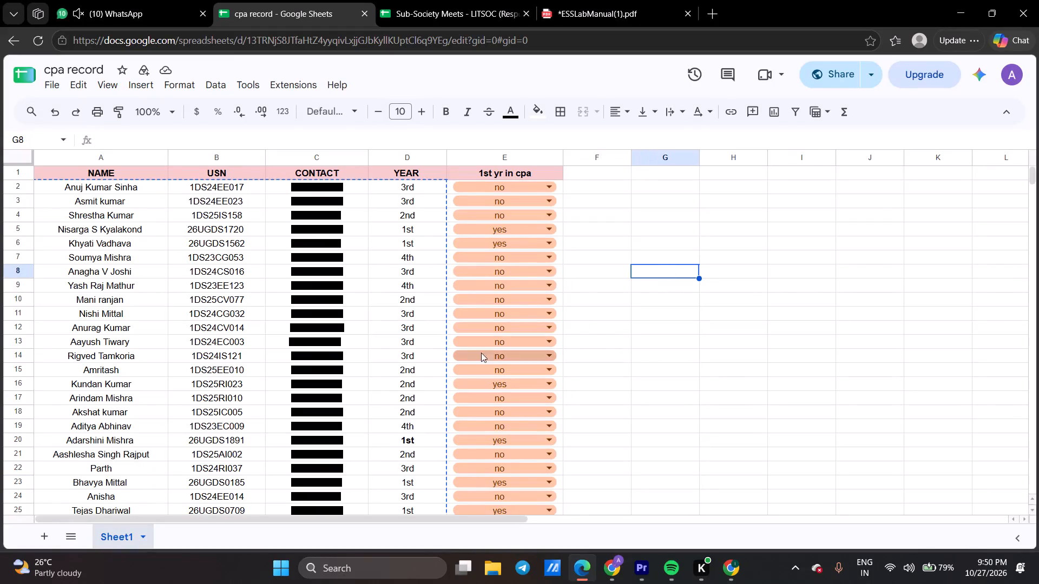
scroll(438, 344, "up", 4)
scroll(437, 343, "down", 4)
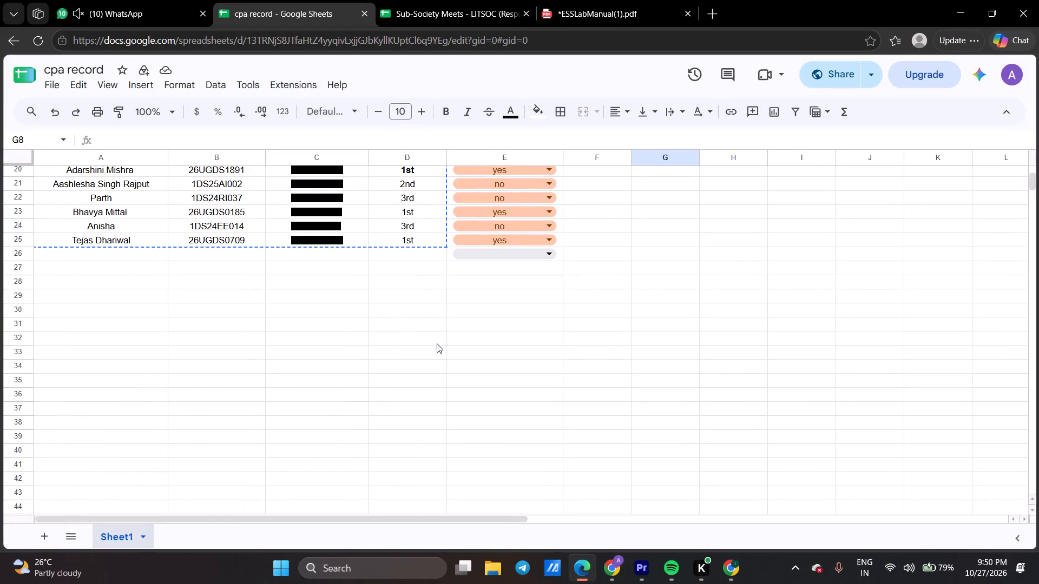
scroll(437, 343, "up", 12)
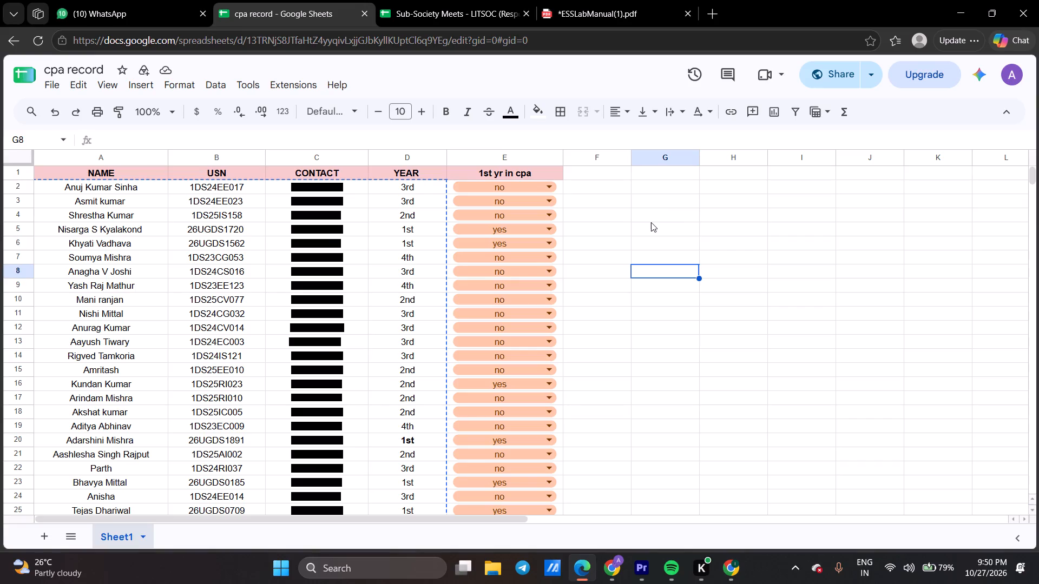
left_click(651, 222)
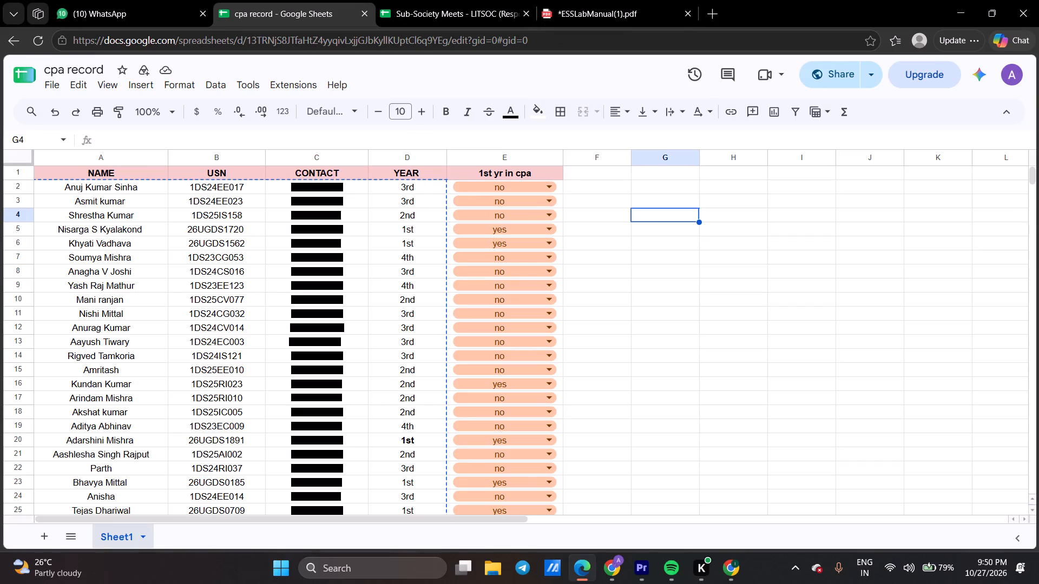
Open the version history of the cpa record spreadsheet.
left_click(700, 83)
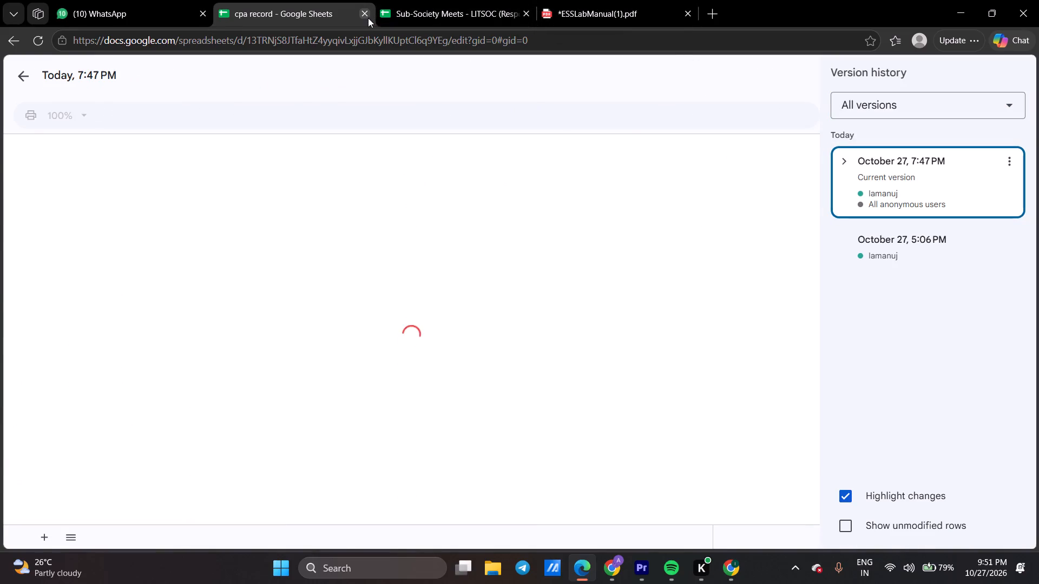
Close the cpa record spreadsheet and the Sub-Society Meets - LITSOC responses spreadsheet.
left_click(453, 2)
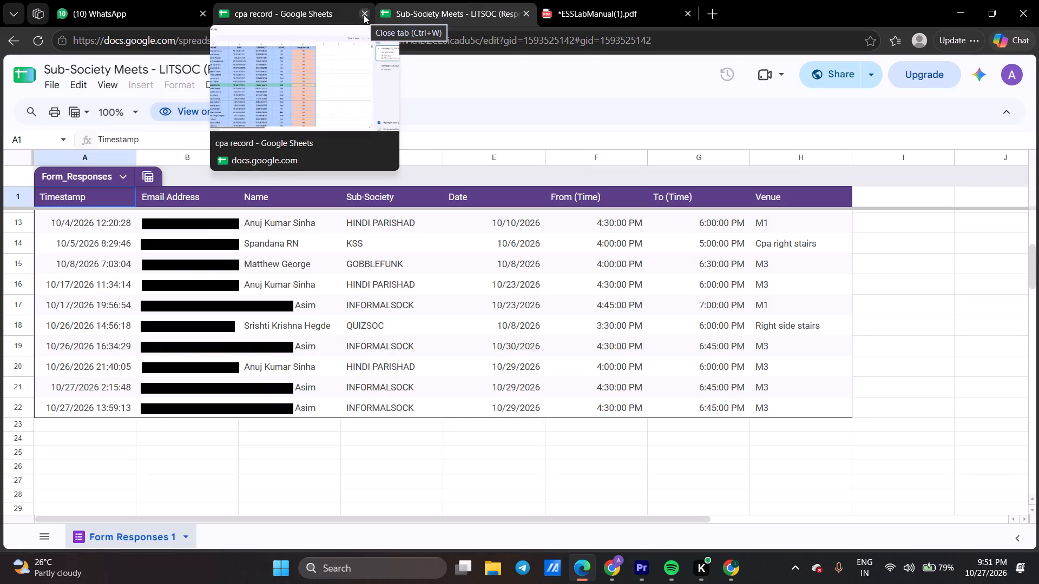
left_click(364, 15)
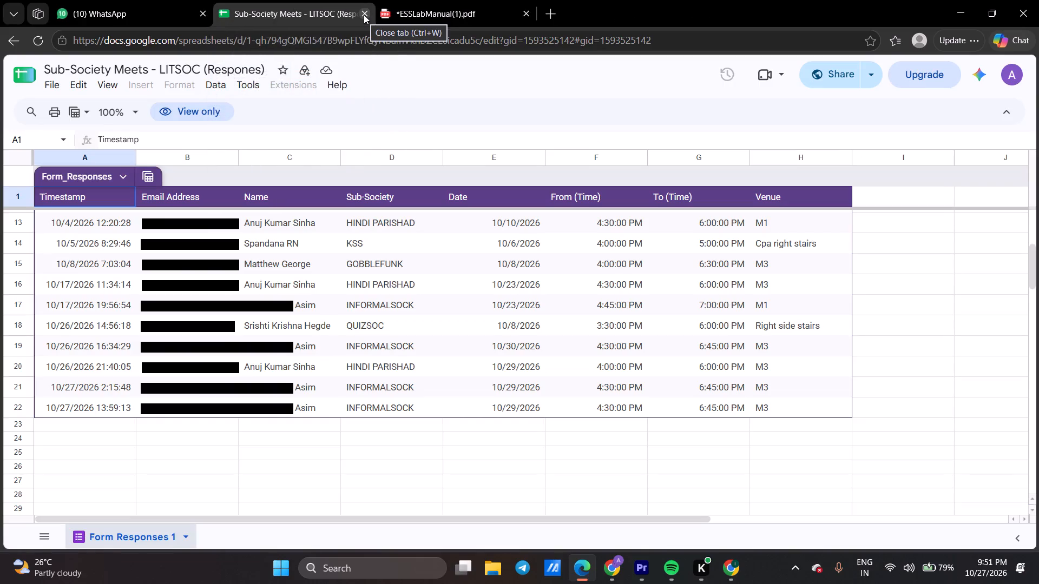
left_click(364, 15)
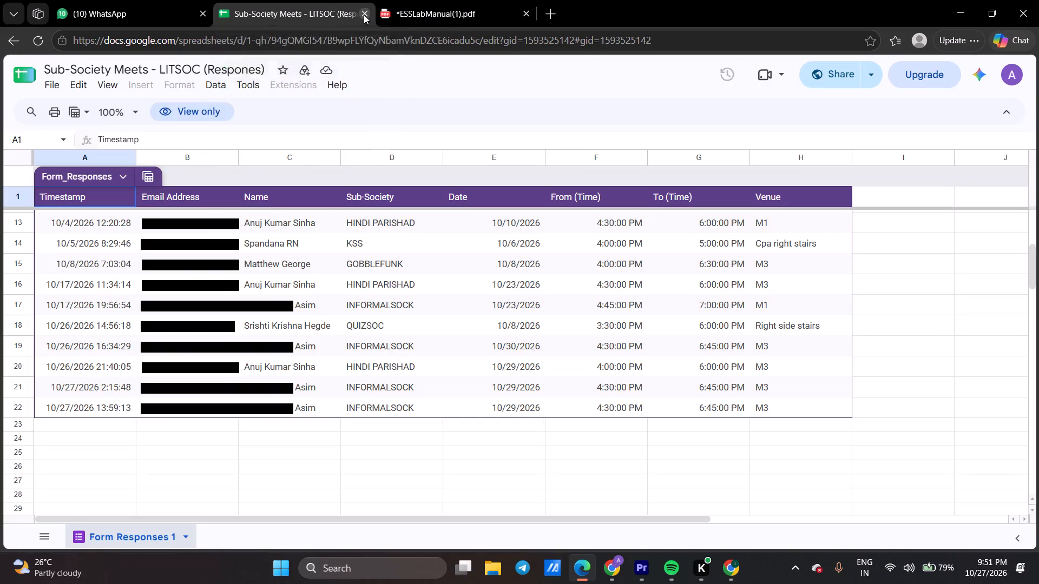